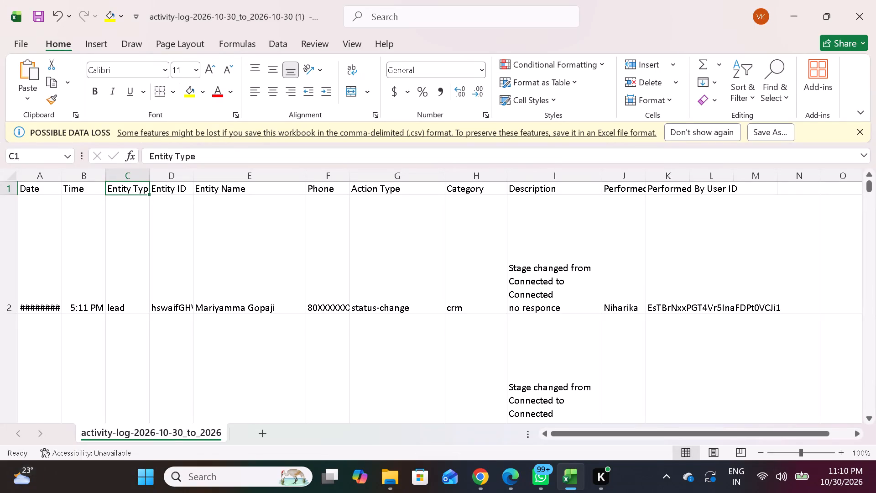
# Review the lead stage changes and remarks in the first dozen rows of the activity log.
pyautogui.scroll(-4, 534, 294)
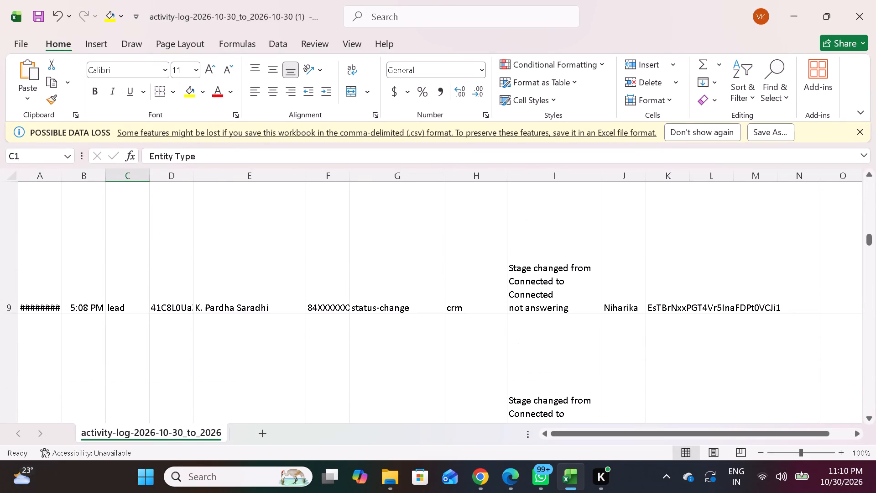
pyautogui.scroll(-2, 534, 294)
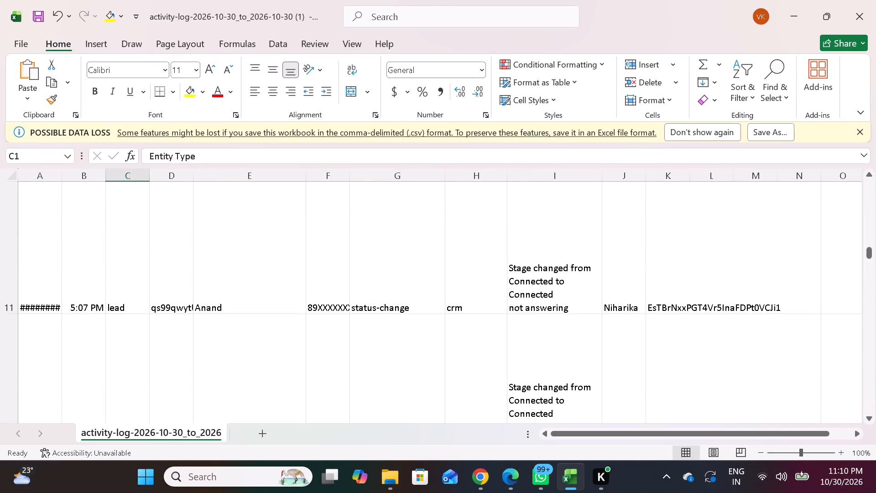
pyautogui.scroll(-2, 534, 295)
pyautogui.scroll(1, 534, 295)
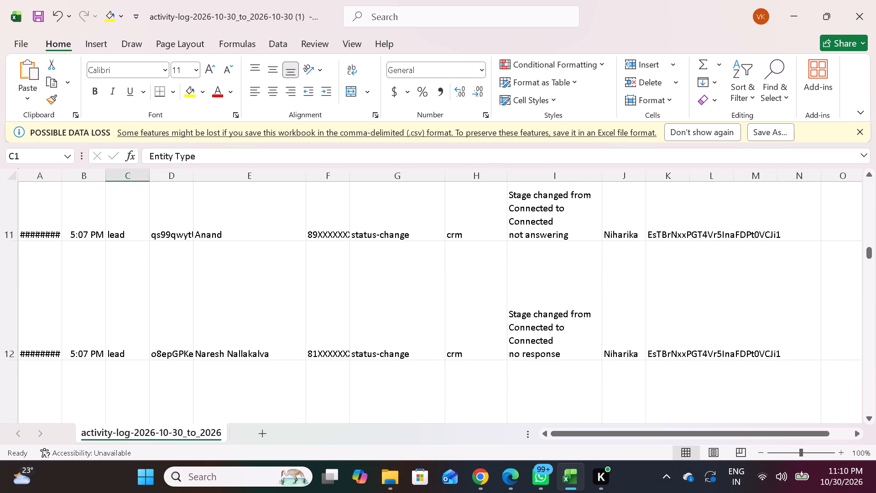
pyautogui.scroll(3, 534, 295)
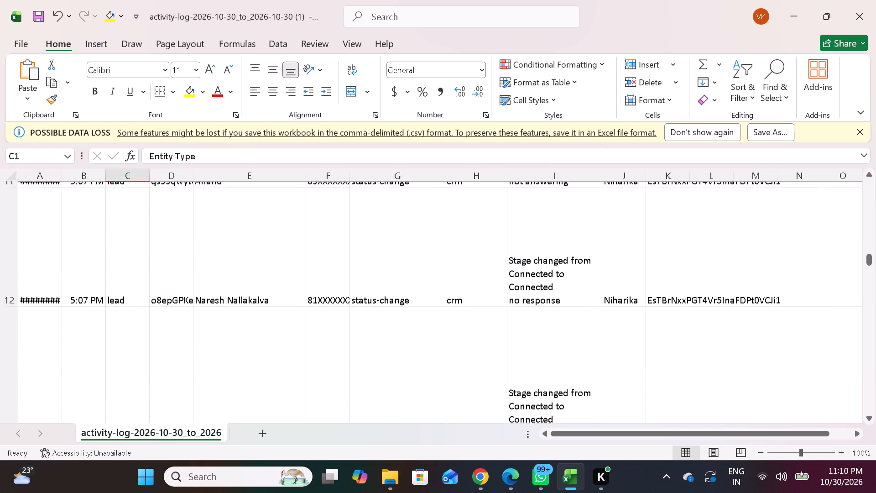
pyautogui.scroll(3, 532, 276)
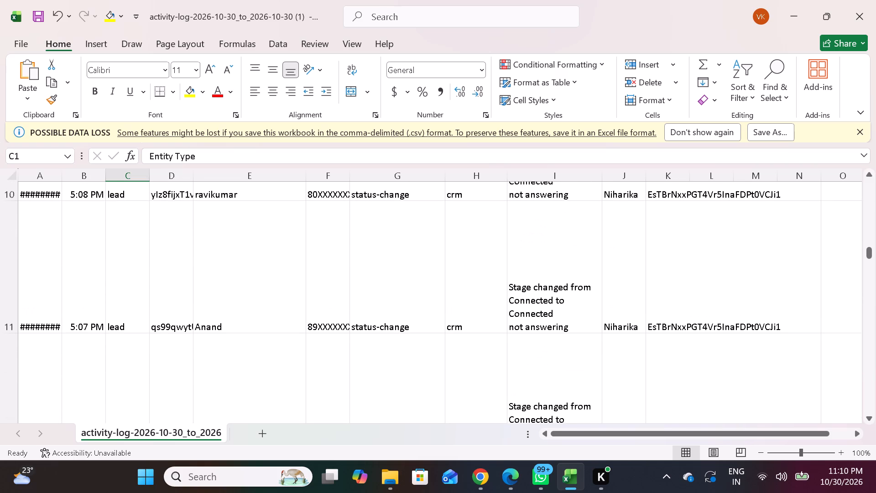
pyautogui.scroll(2, 532, 276)
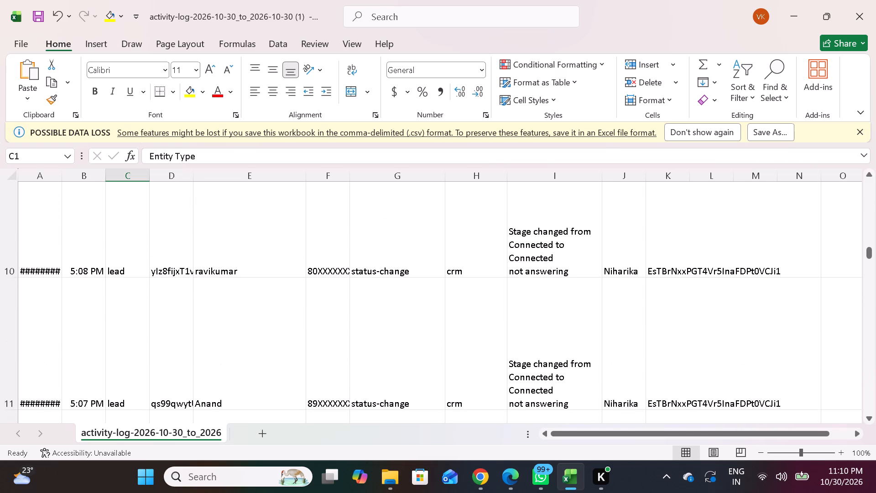
pyautogui.scroll(2, 532, 276)
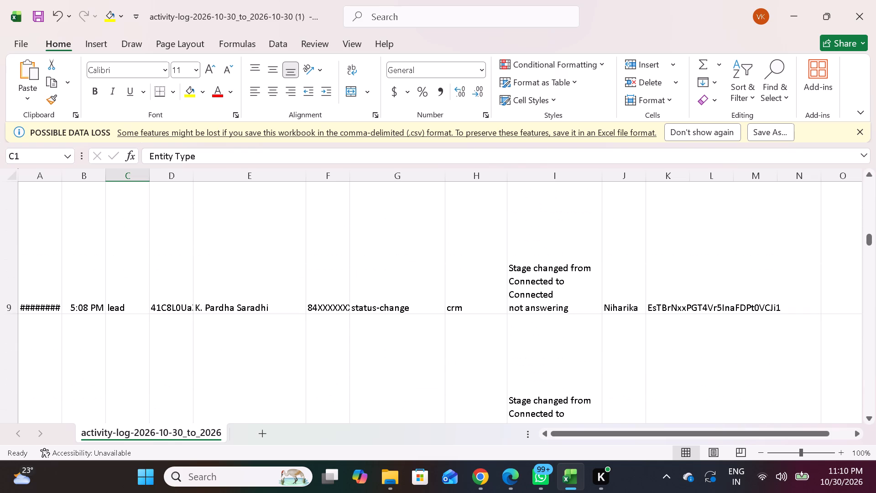
# Examine the descriptions and call remarks of the leads in rows 10 to 24 of the activity log.
pyautogui.scroll(-3, 532, 276)
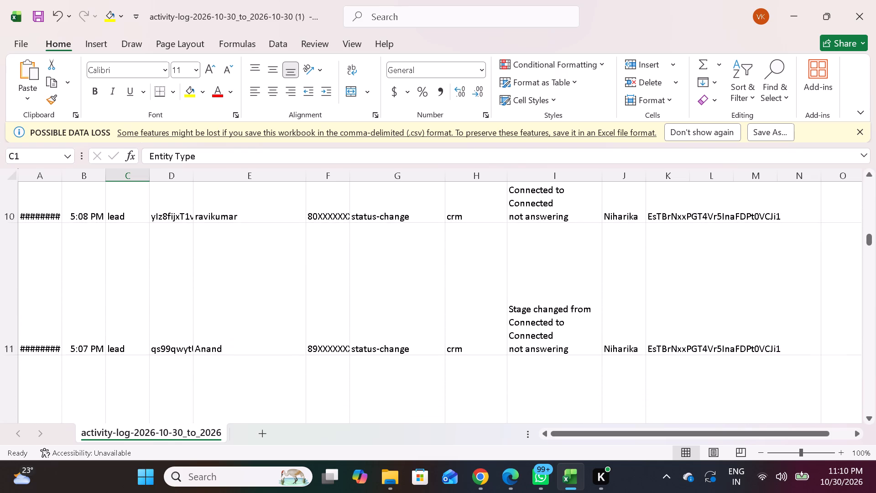
pyautogui.scroll(-4, 532, 276)
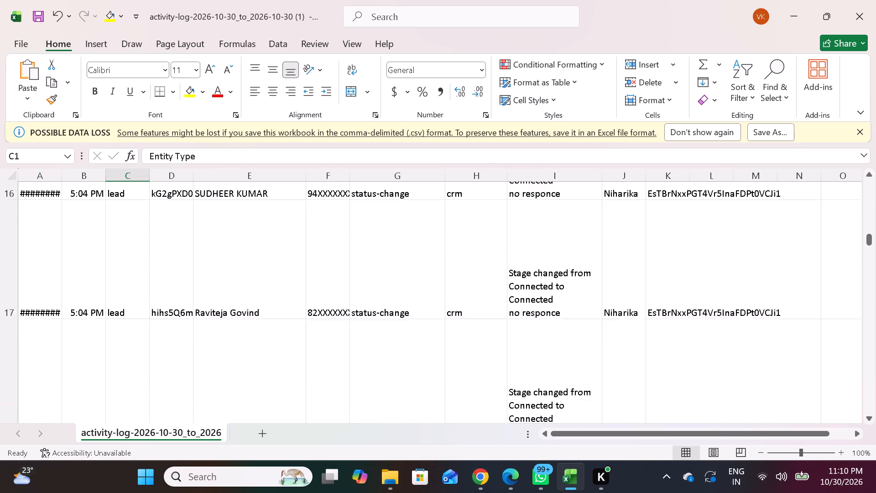
pyautogui.scroll(-2, 532, 276)
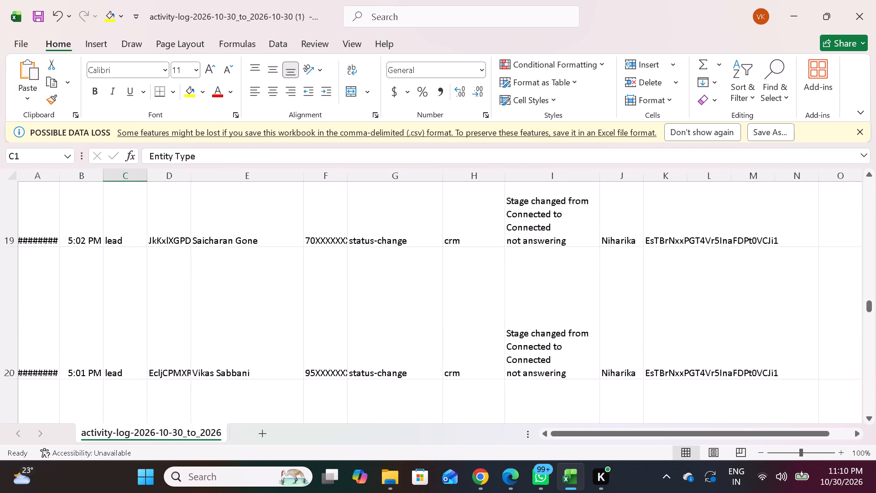
pyautogui.scroll(-2, 532, 276)
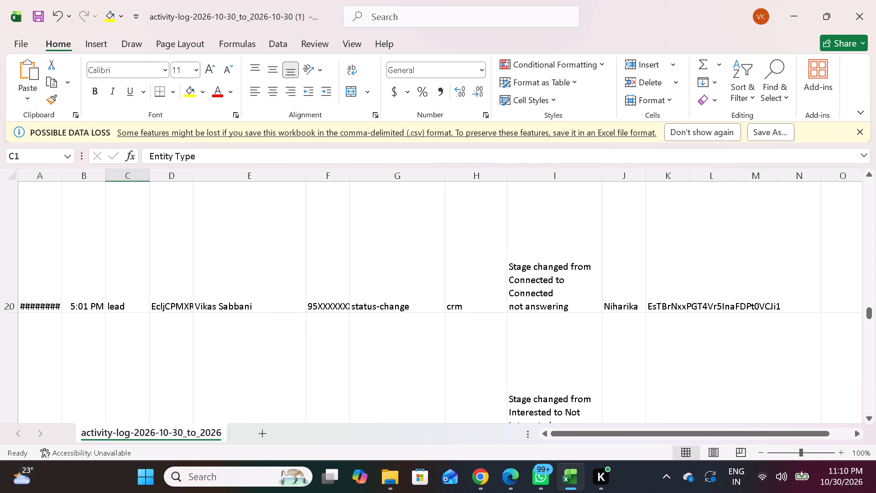
pyautogui.scroll(-2, 532, 275)
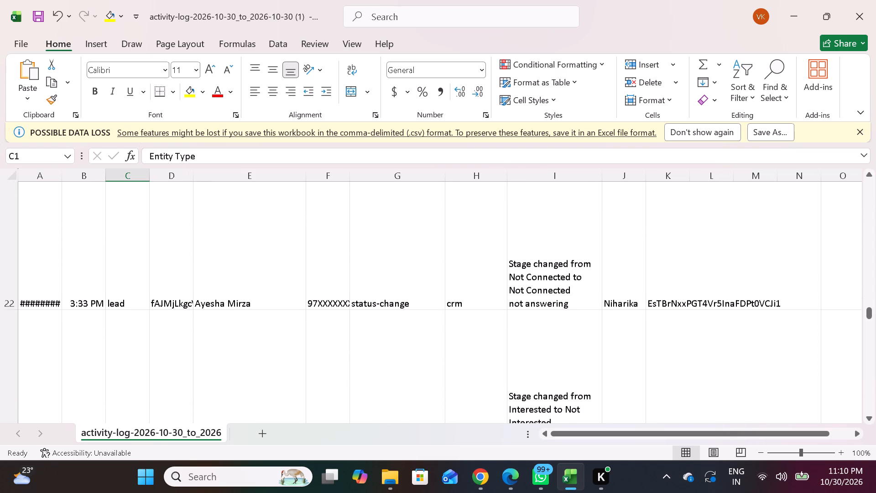
pyautogui.scroll(-1, 532, 275)
pyautogui.scroll(1, 532, 275)
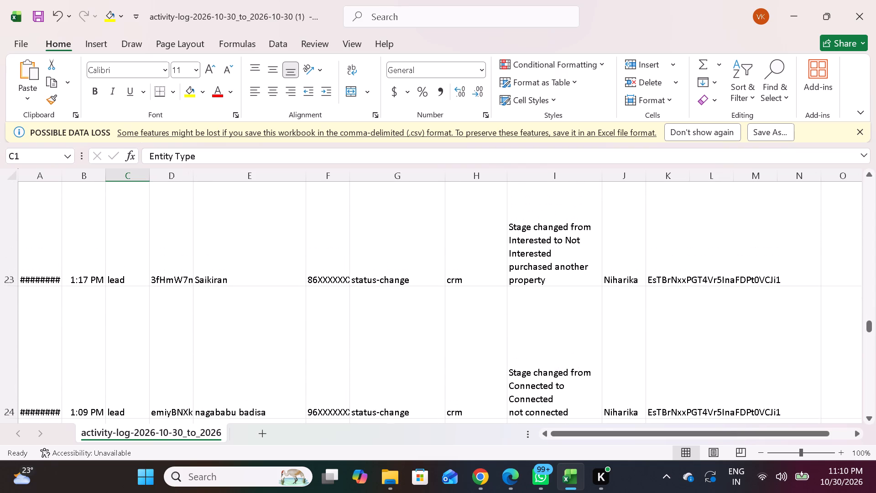
pyautogui.scroll(1, 532, 275)
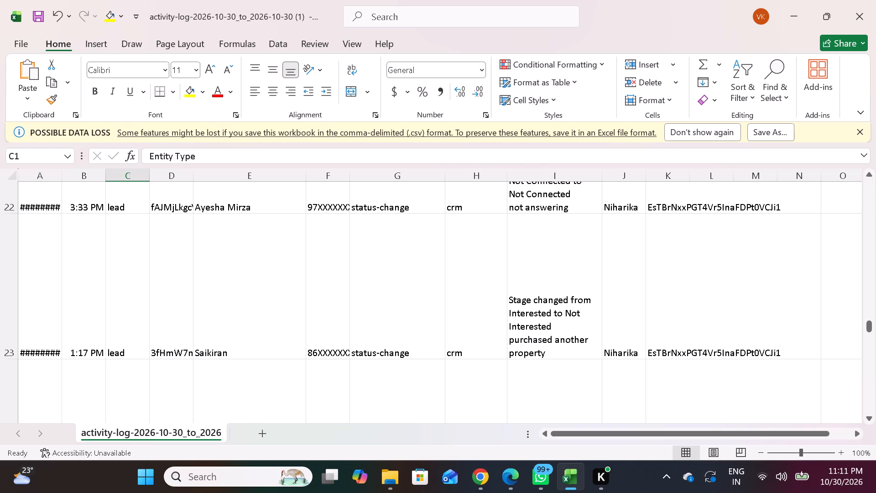
pyautogui.scroll(1, 726, 238)
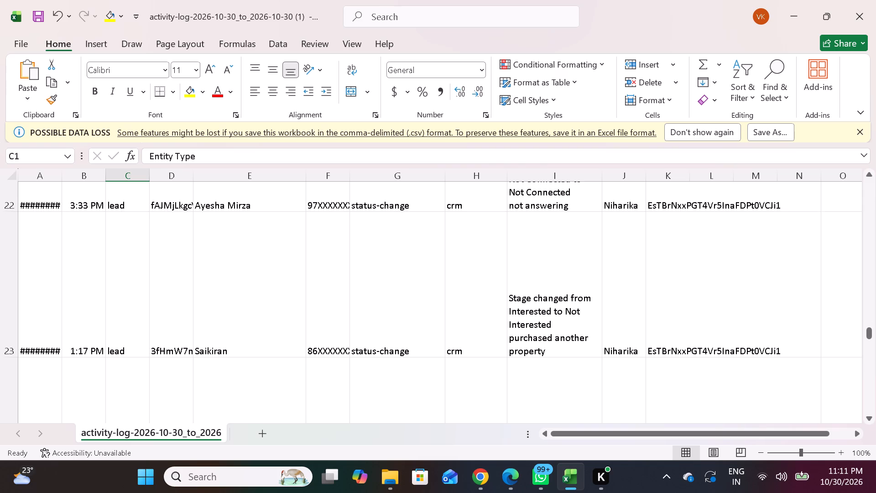
pyautogui.scroll(1, 726, 238)
pyautogui.scroll(-1, 725, 238)
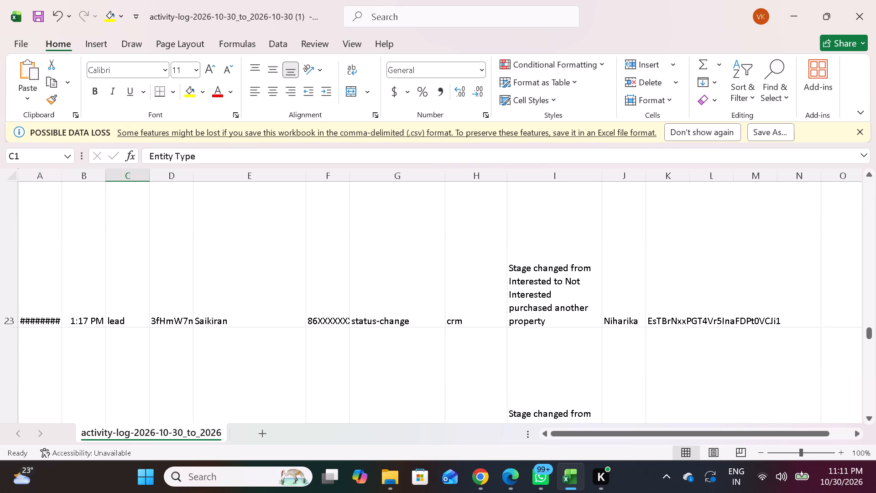
pyautogui.scroll(-4, 725, 236)
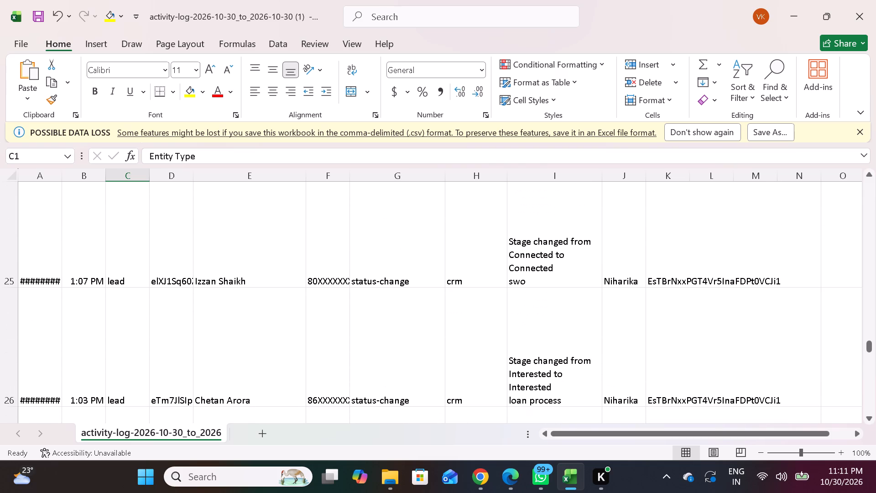
pyautogui.scroll(-2, 725, 231)
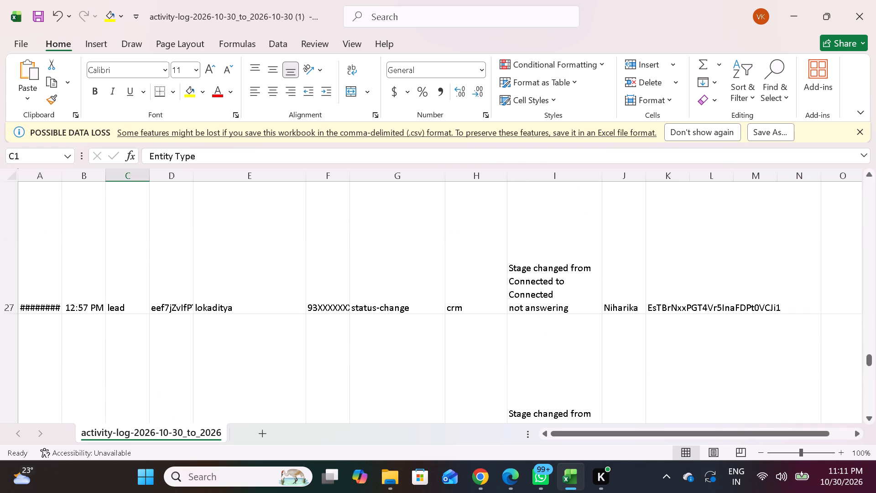
pyautogui.scroll(-3, 725, 231)
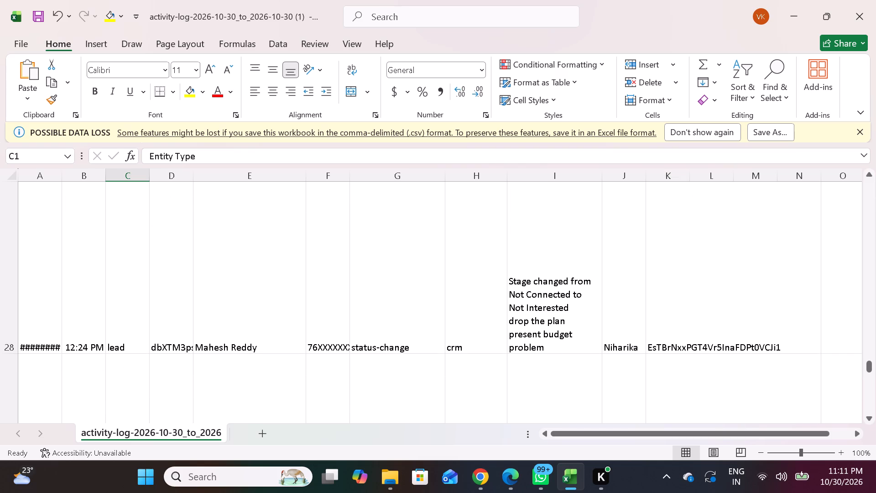
pyautogui.scroll(-3, 545, 315)
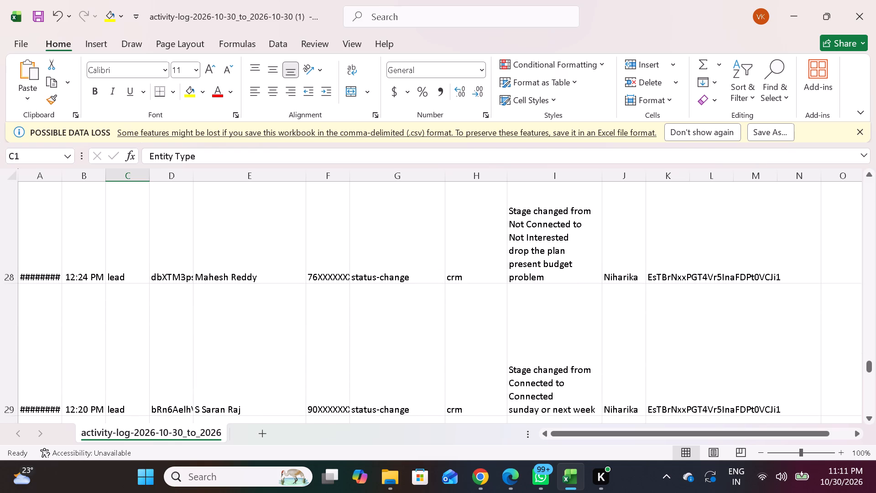
pyautogui.scroll(-2, 544, 315)
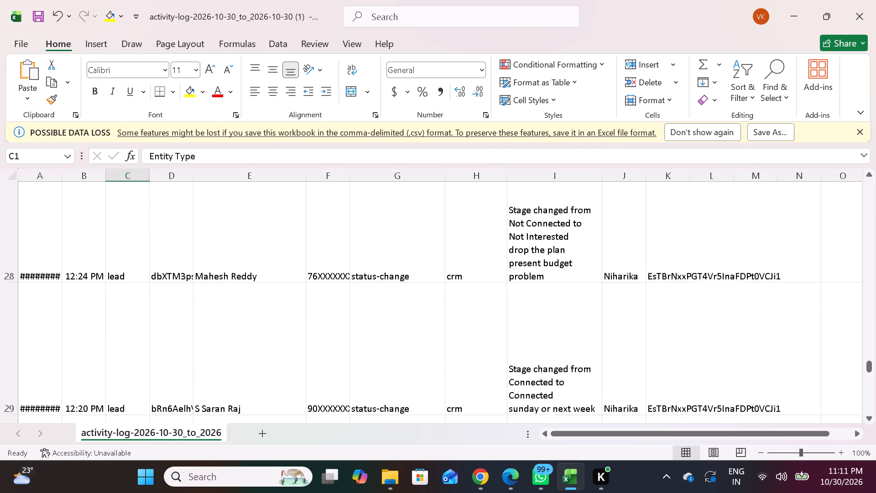
pyautogui.scroll(-1, 544, 315)
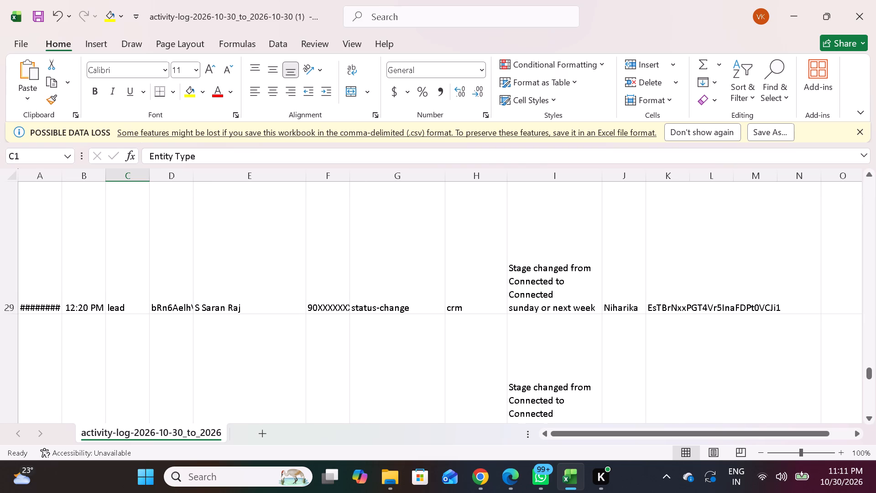
pyautogui.scroll(-3, 584, 289)
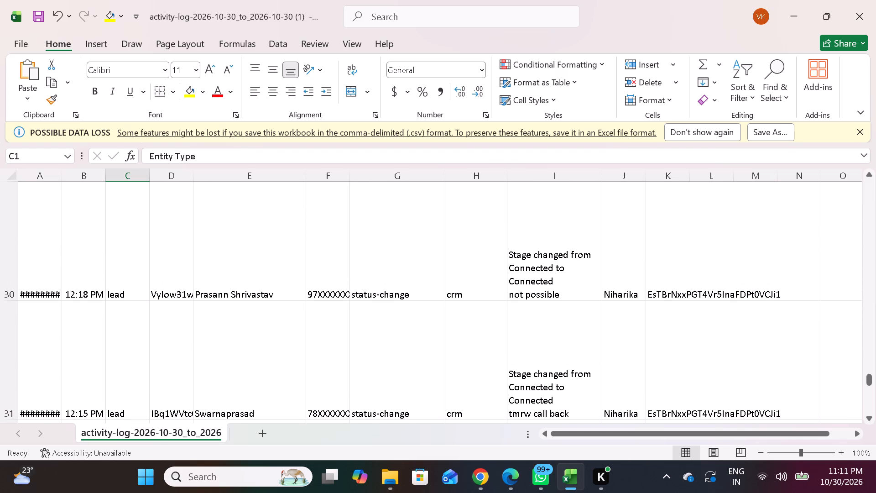
pyautogui.scroll(-2, 587, 278)
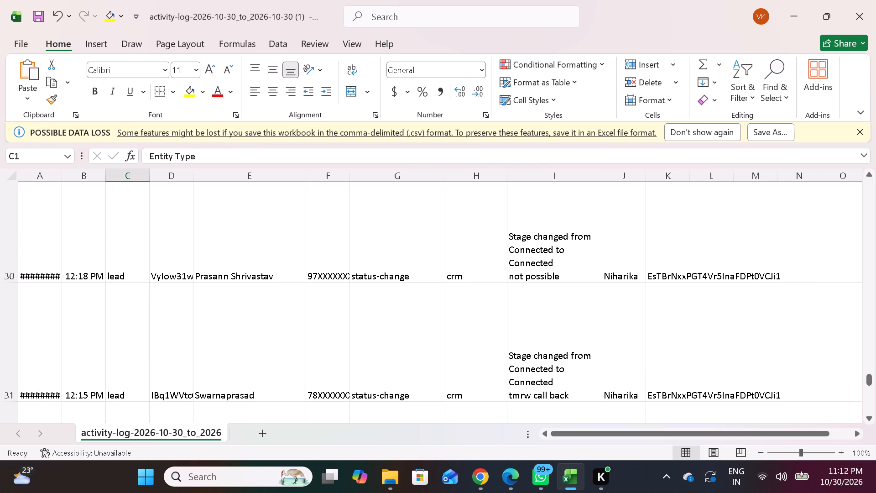
pyautogui.scroll(-1, 568, 306)
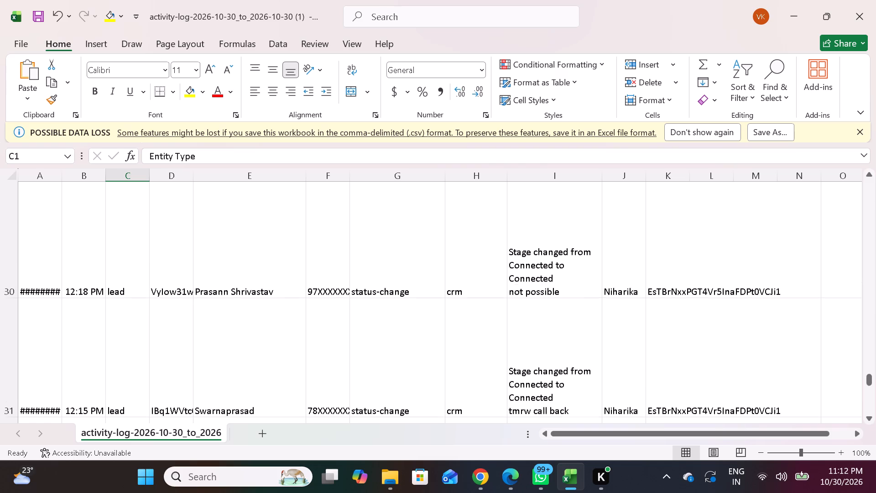
pyautogui.scroll(-2, 568, 306)
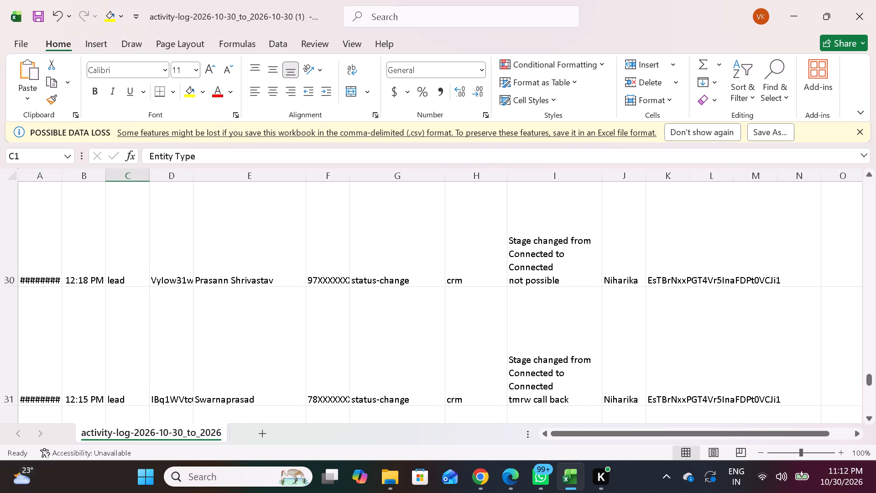
pyautogui.scroll(-2, 568, 306)
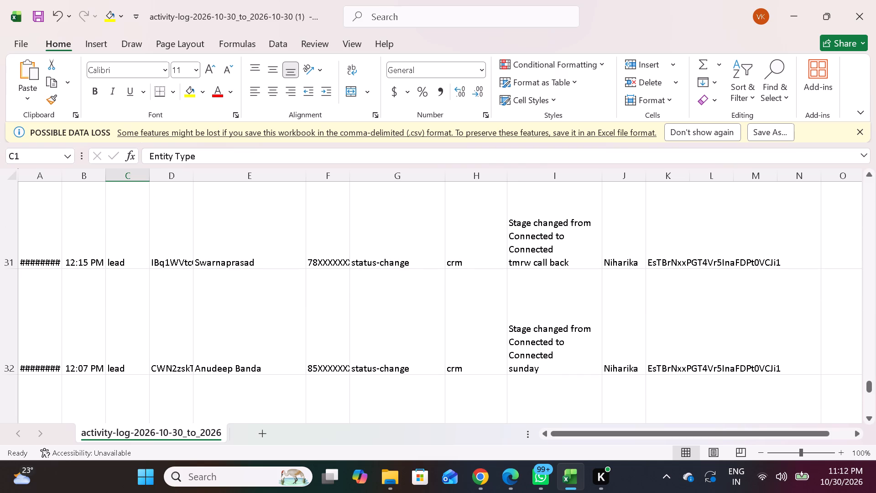
pyautogui.scroll(-4, 533, 381)
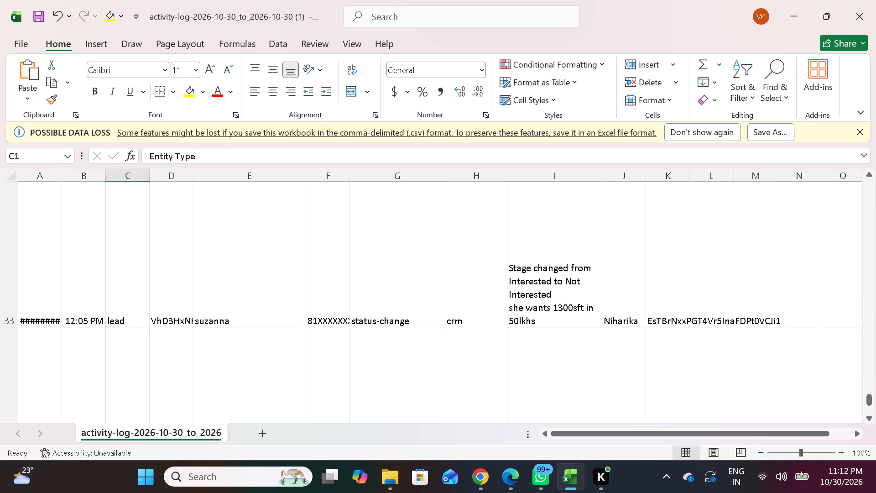
pyautogui.scroll(-2, 561, 358)
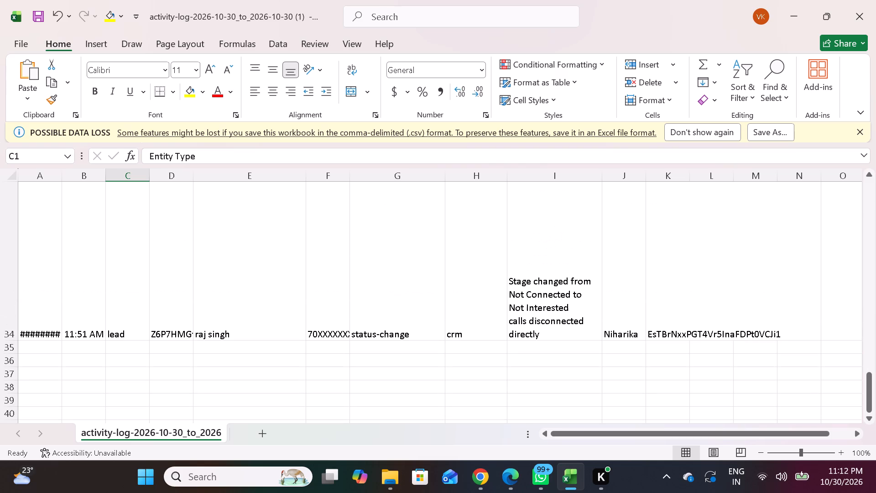
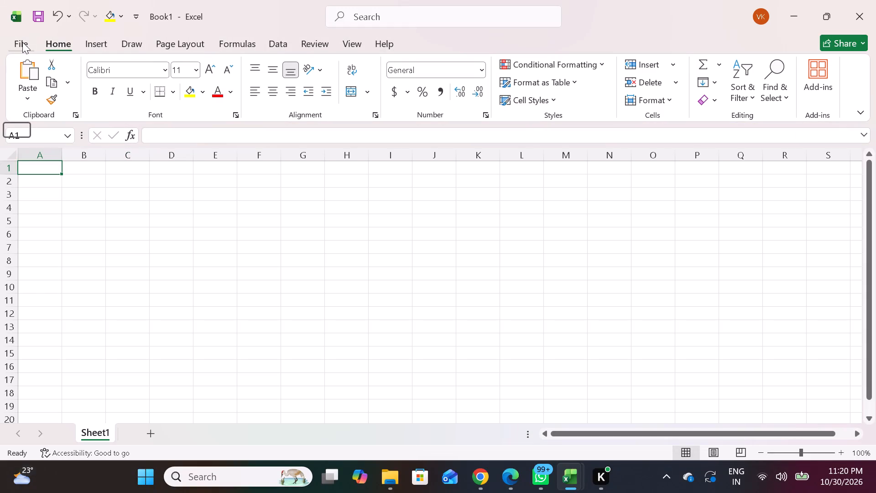
# Paste the copied leads table into the blank sheet at A1 and widen columns A, B and C to fit the text.
pyautogui.hotkey('ctrl', 'v')
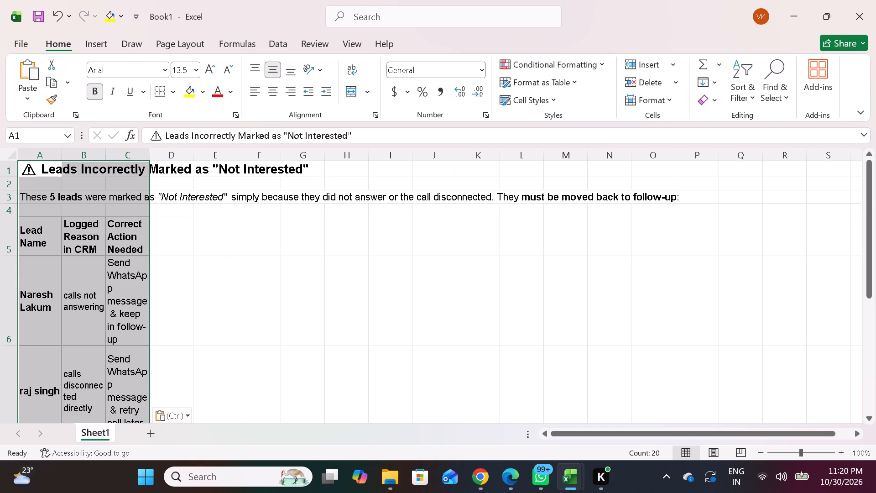
pyautogui.moveTo(147, 155); pyautogui.dragTo(303, 180)
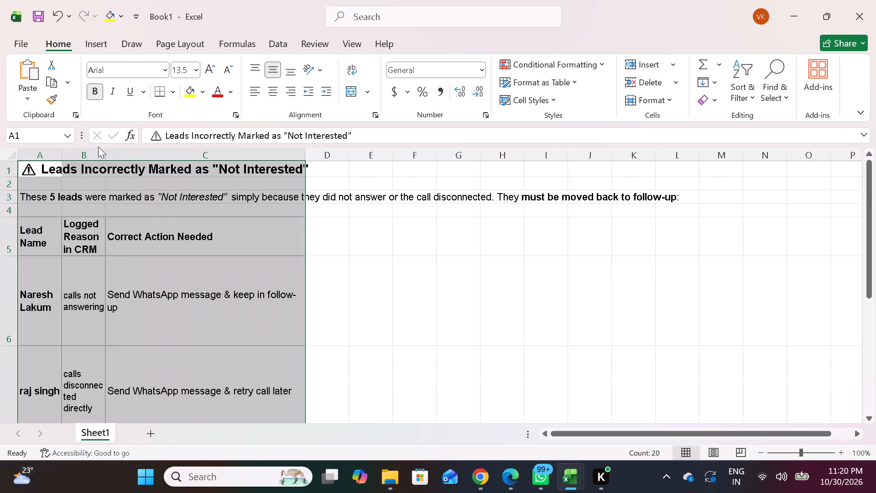
pyautogui.moveTo(105, 155); pyautogui.dragTo(171, 161)
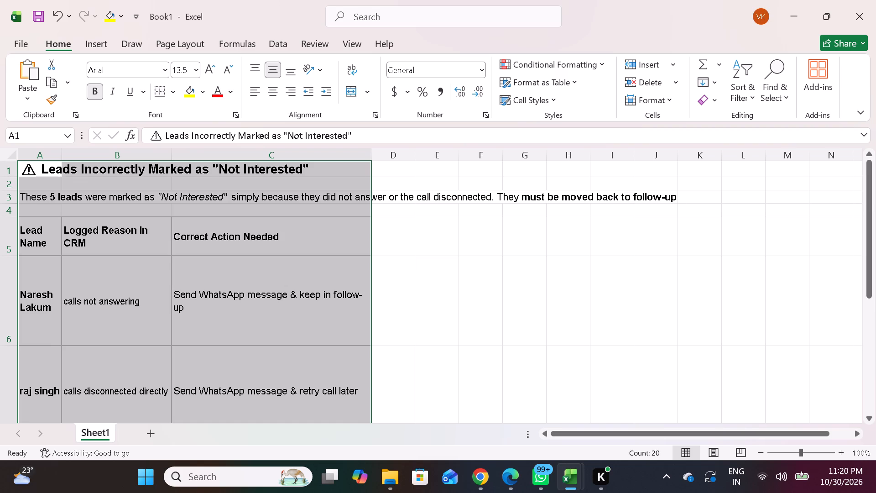
pyautogui.moveTo(58, 156); pyautogui.dragTo(85, 159)
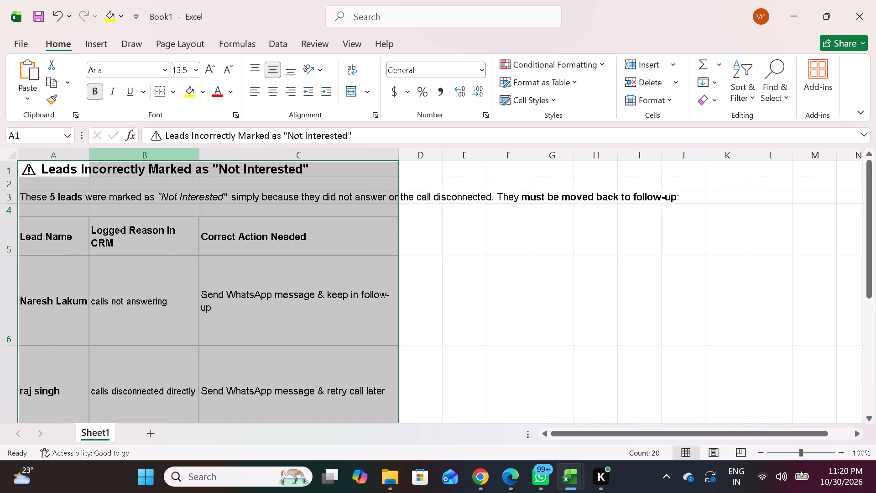
pyautogui.click(328, 169)
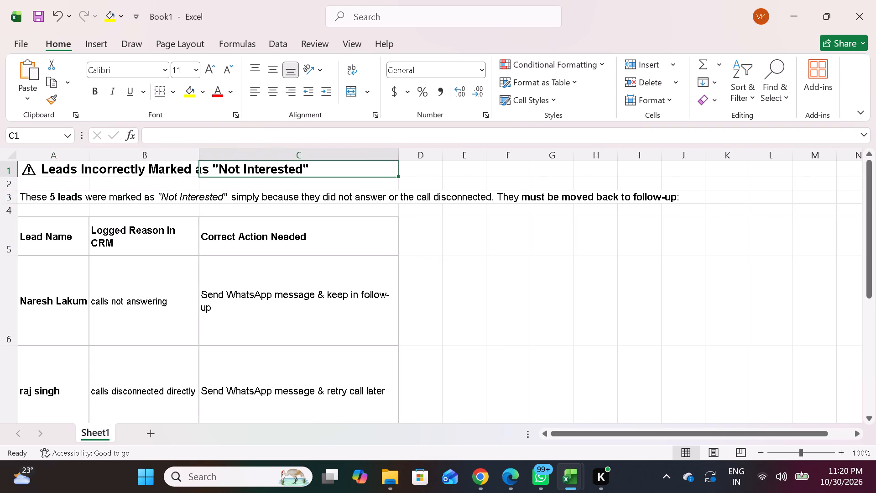
# Merge and center the "Leads Incorrectly Marked" title across A1:C2, with yellow fill and red text.
pyautogui.moveTo(384, 187); pyautogui.dragTo(39, 167)
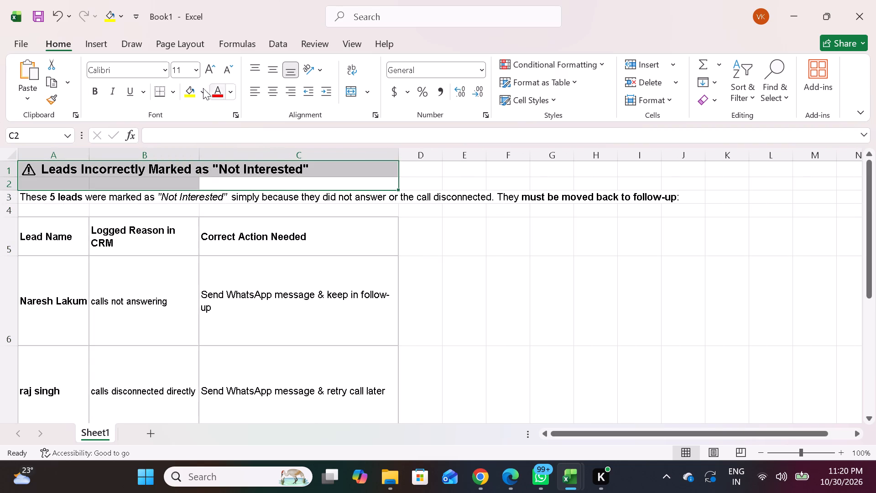
pyautogui.click(350, 97)
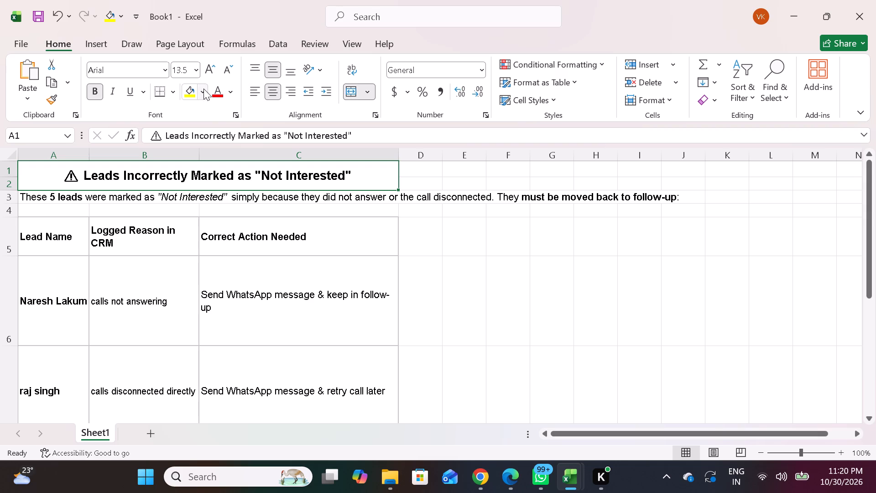
pyautogui.click(188, 89)
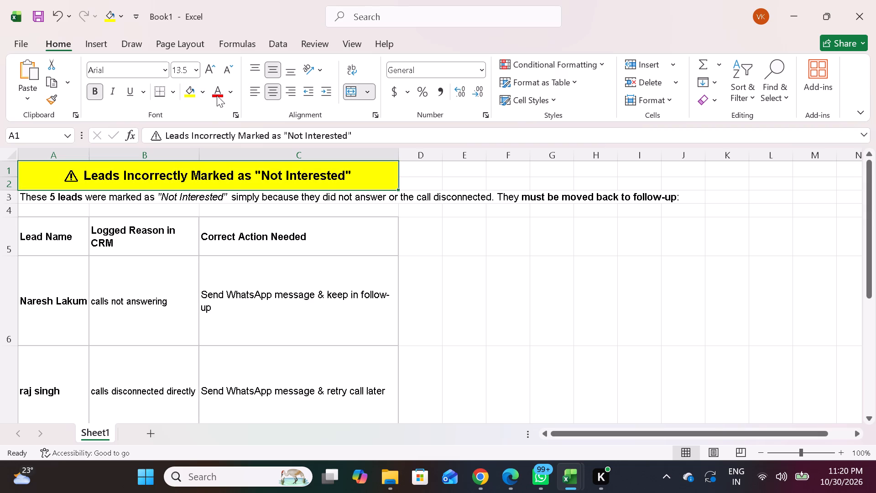
pyautogui.click(217, 95)
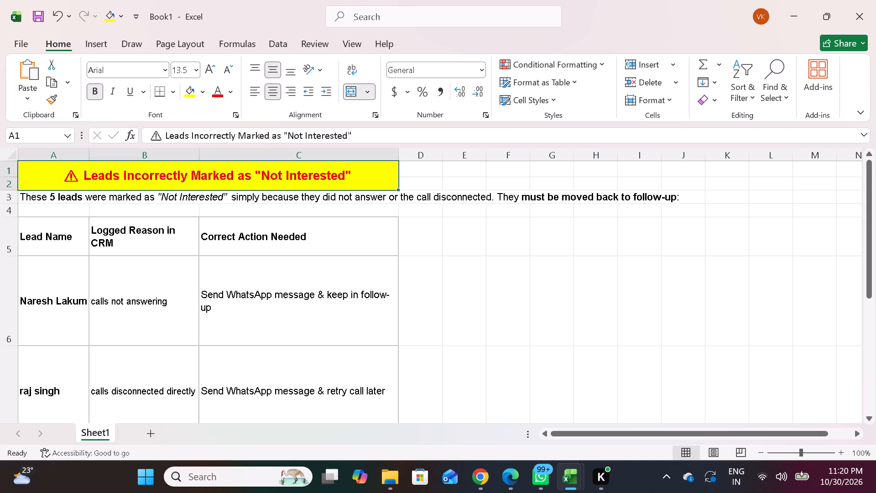
# Fill the table's header row, Lead Name through Correct Action Needed, with light gold.
pyautogui.moveTo(308, 245); pyautogui.dragTo(63, 240)
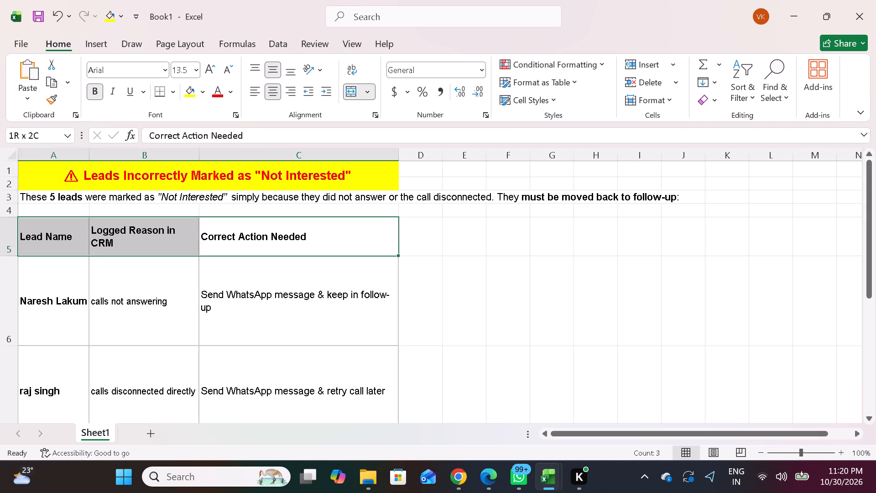
pyautogui.moveTo(63, 240); pyautogui.dragTo(47, 238)
pyautogui.click(204, 97)
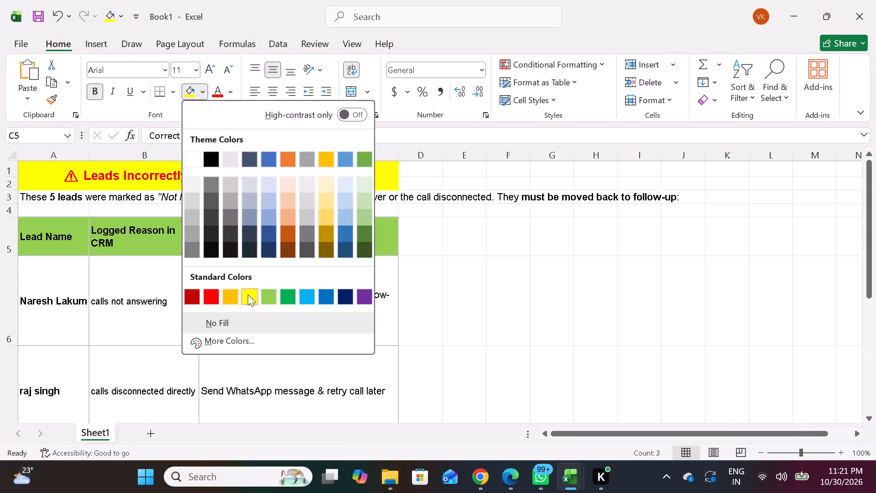
pyautogui.click(323, 207)
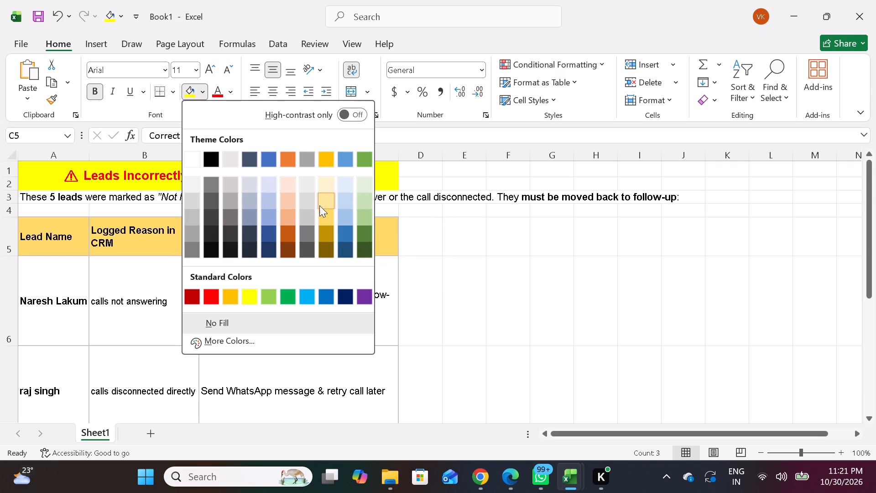
pyautogui.click(46, 296)
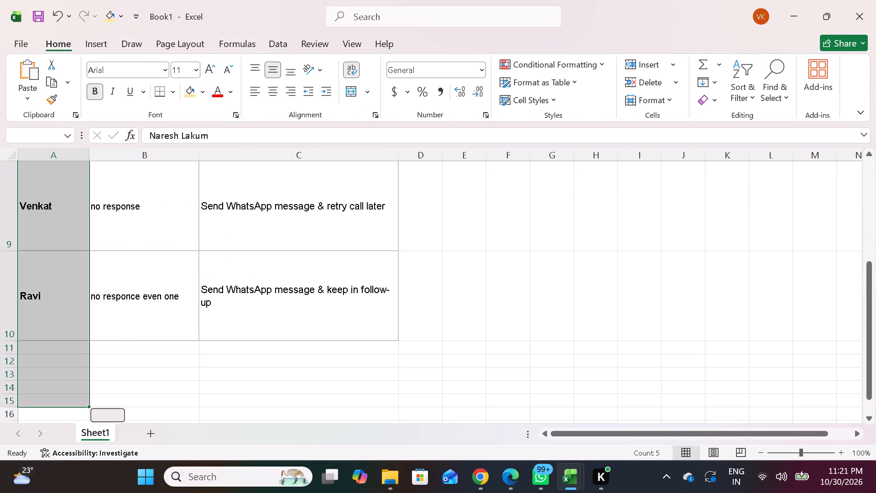
pyautogui.click(208, 90)
pyautogui.click(271, 189)
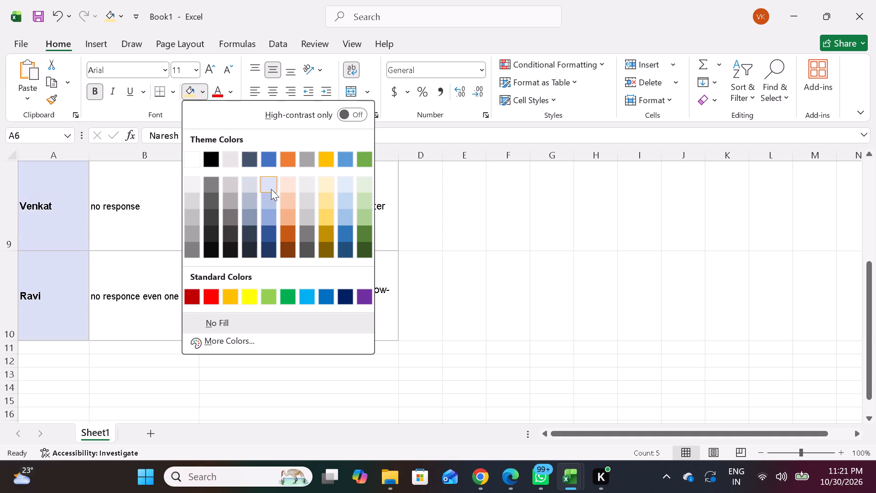
pyautogui.click(416, 252)
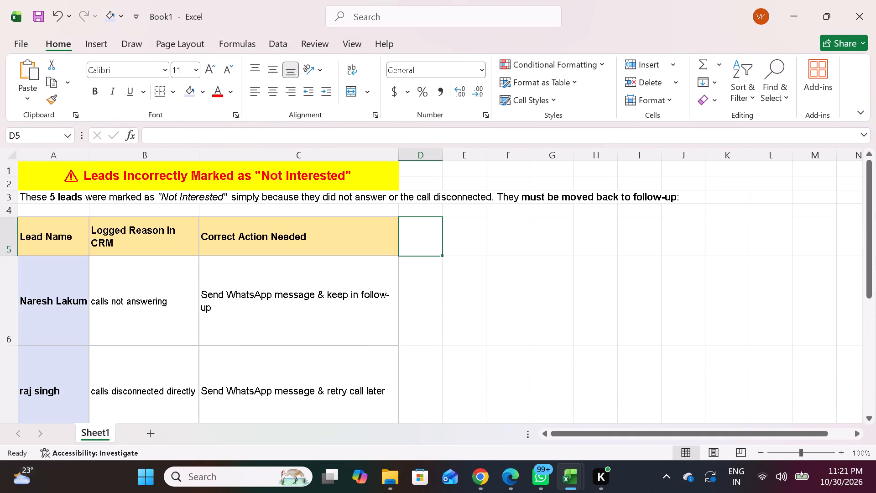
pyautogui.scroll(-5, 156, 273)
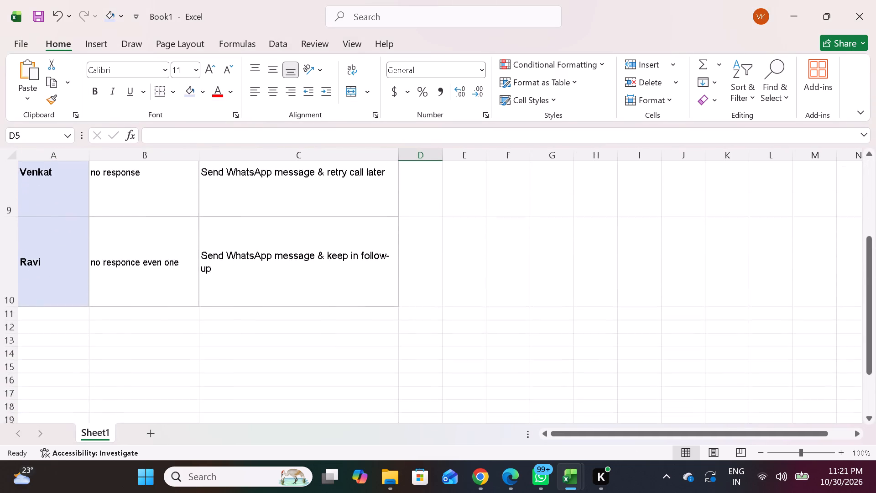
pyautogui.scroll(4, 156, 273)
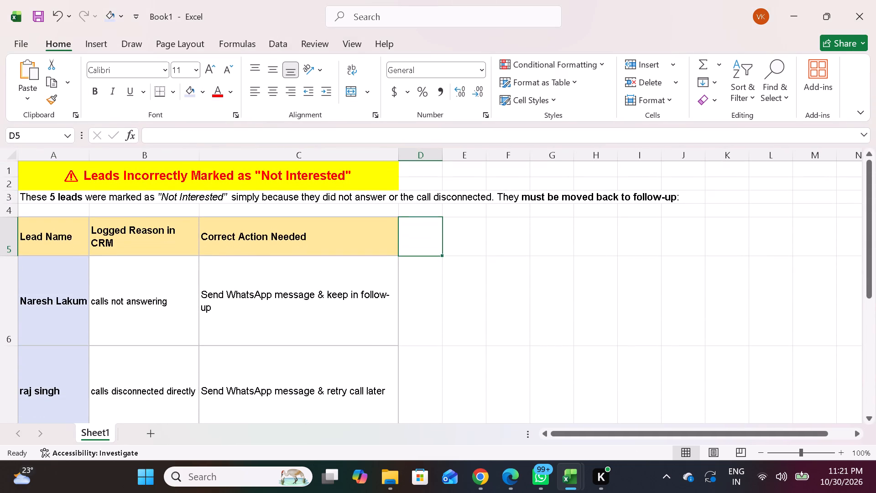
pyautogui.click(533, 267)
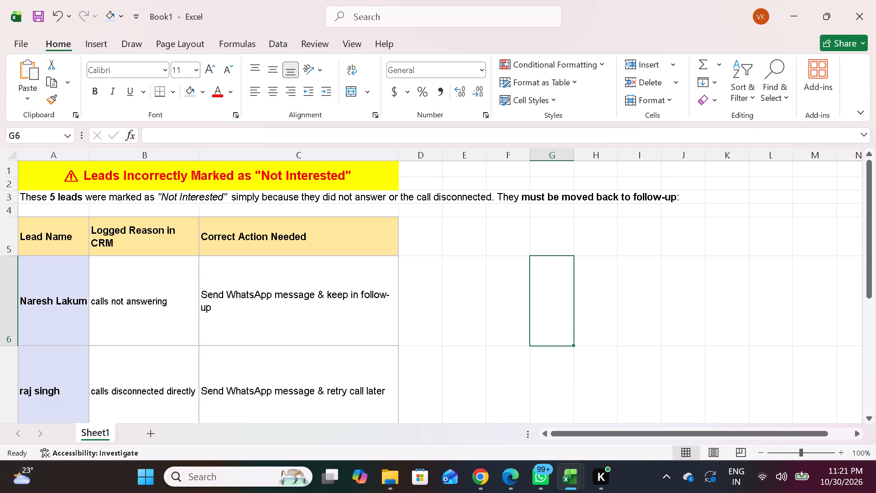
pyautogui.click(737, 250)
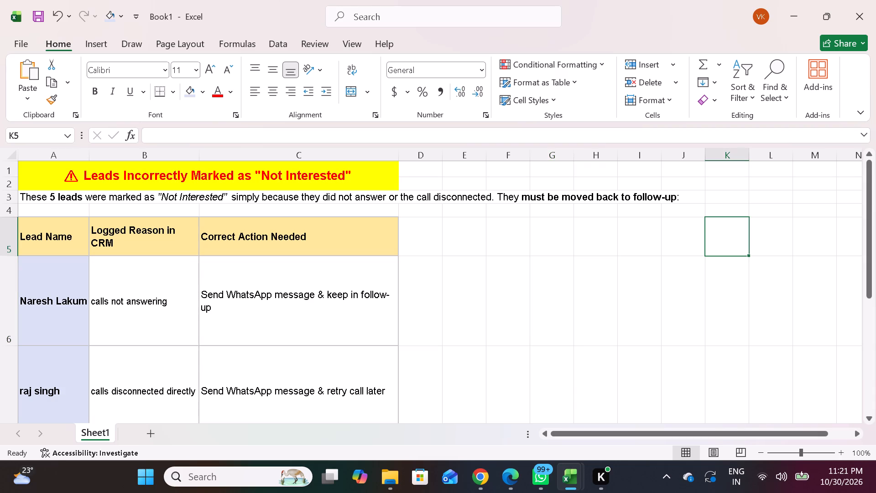
# Rename the worksheet Sheet1 as Niharika.
pyautogui.doubleClick(97, 432)
pyautogui.press('BackSpace')
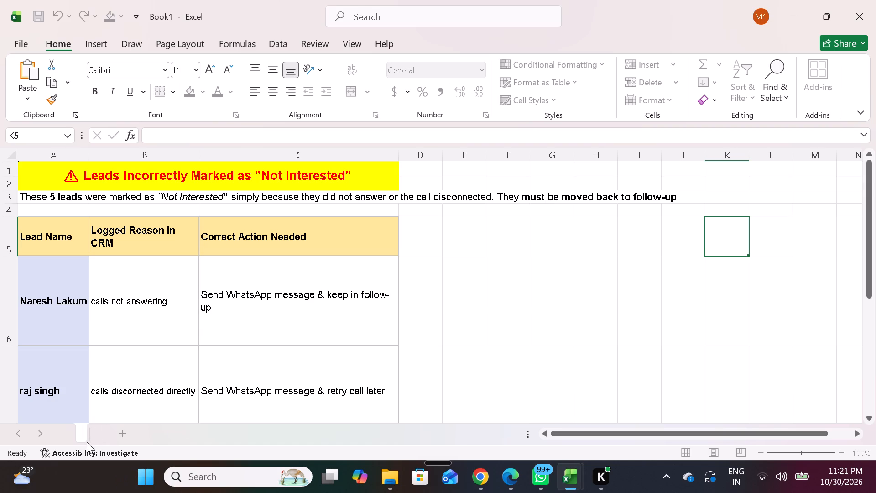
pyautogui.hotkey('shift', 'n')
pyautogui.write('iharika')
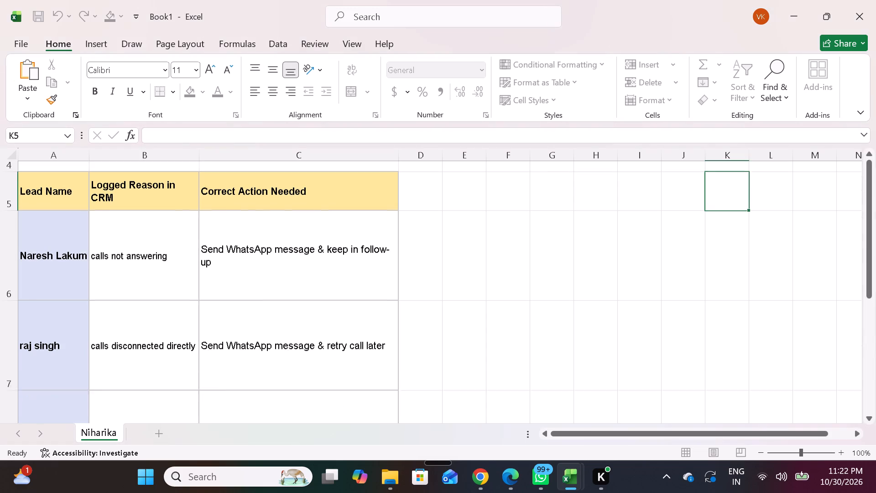
# Paste the copied performance summary for Niharika into the sheet below the leads table, starting at cell A13.
pyautogui.scroll(-1, 341, 285)
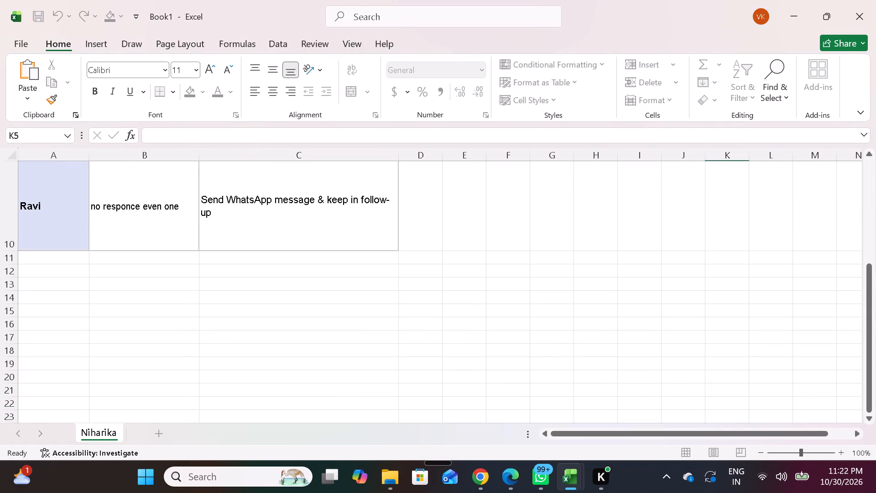
pyautogui.click(91, 285)
pyautogui.click(78, 282)
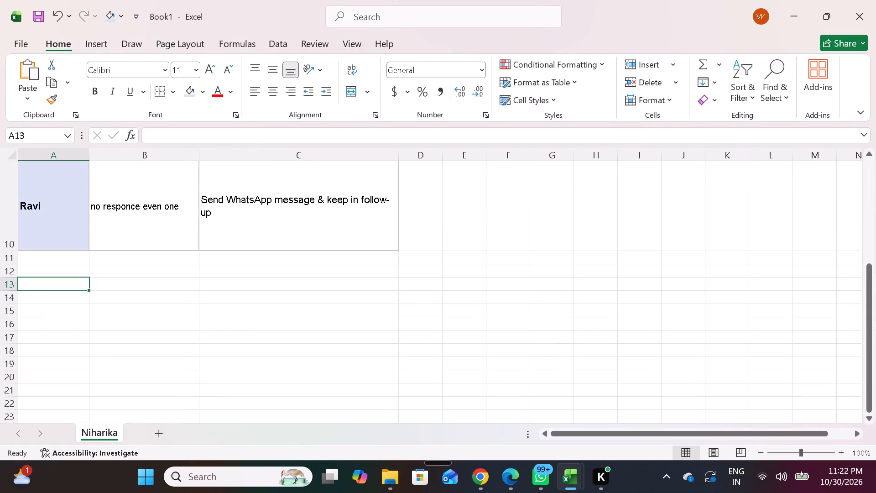
pyautogui.hotkey('ctrl', 'v')
pyautogui.hotkey('ctrl', 'v')
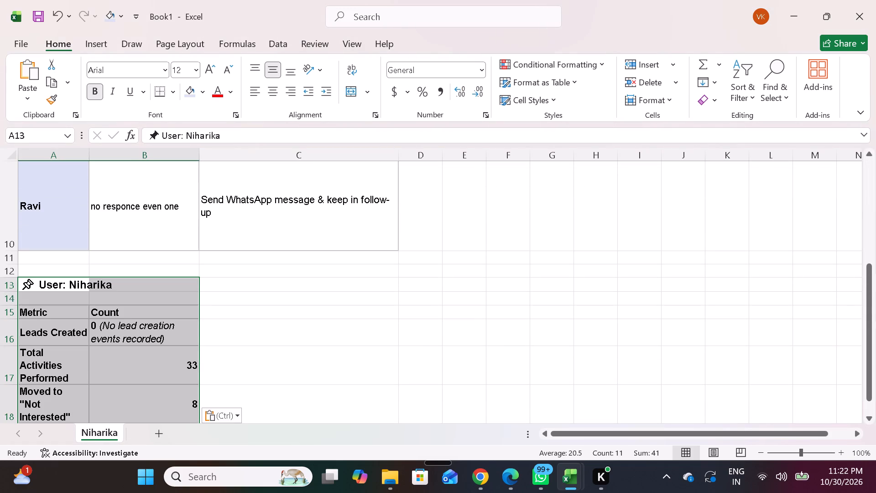
pyautogui.click(334, 291)
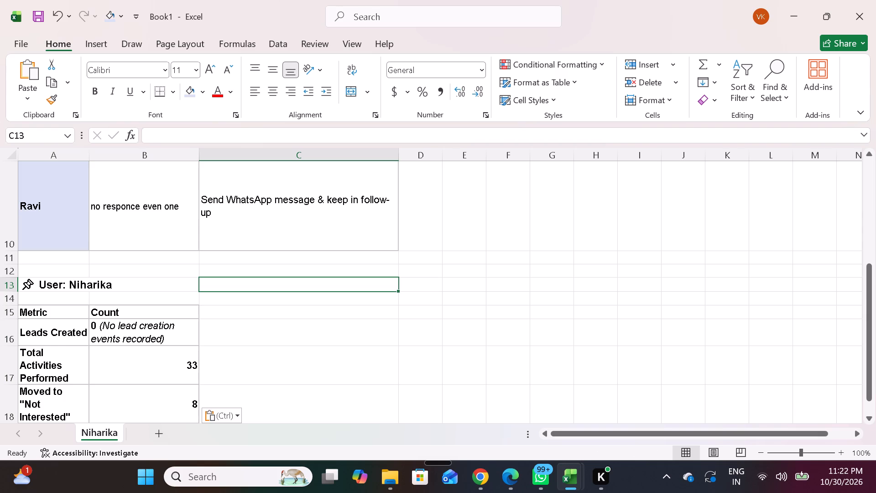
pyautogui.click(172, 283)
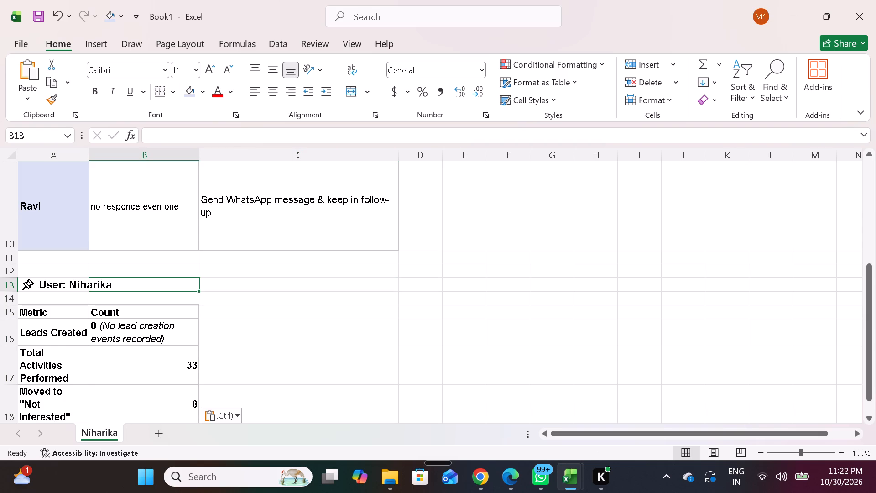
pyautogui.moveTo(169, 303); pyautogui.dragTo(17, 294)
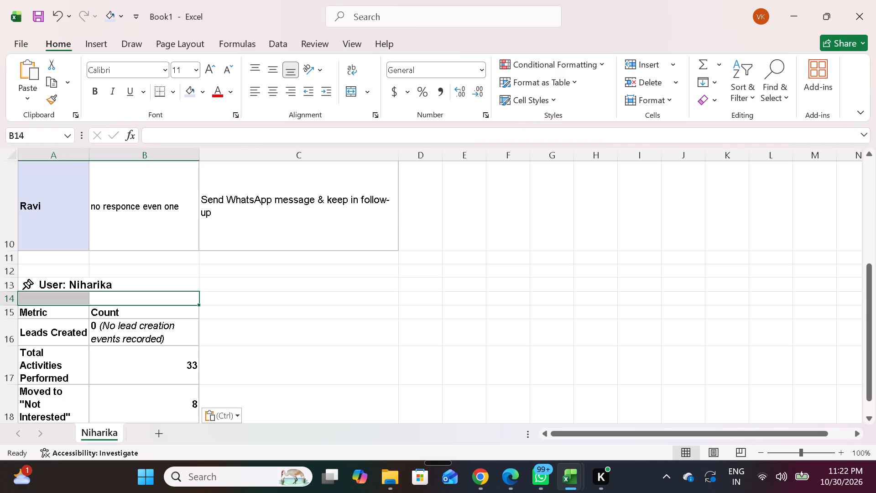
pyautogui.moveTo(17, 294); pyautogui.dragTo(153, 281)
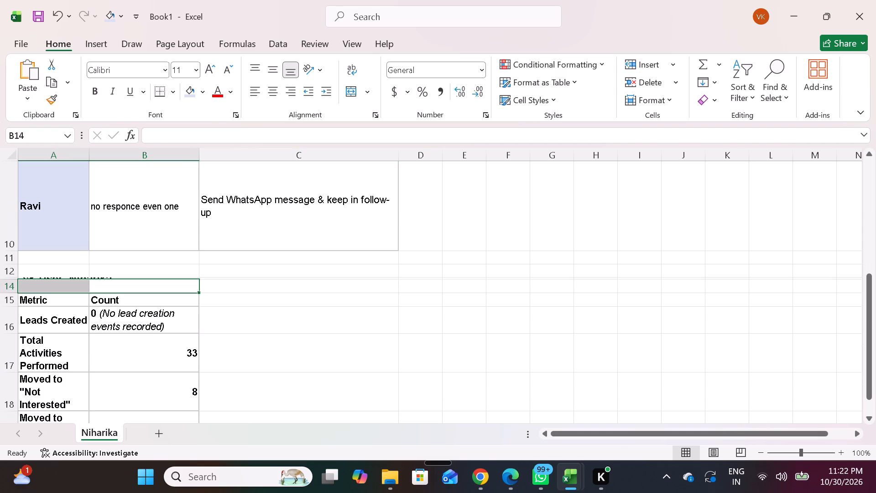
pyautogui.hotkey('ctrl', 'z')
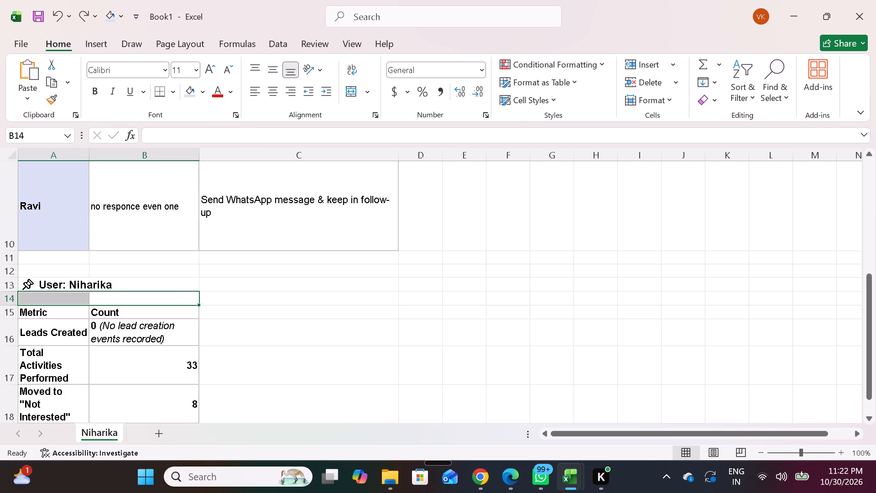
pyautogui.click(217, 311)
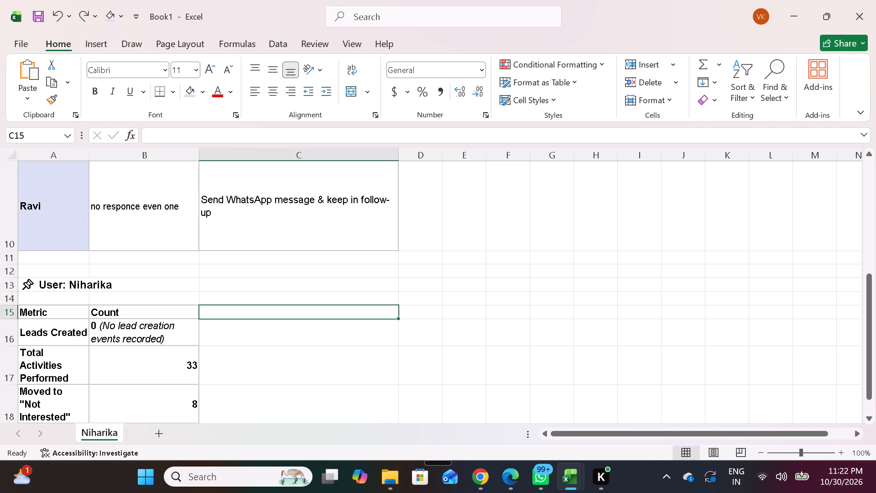
# Merge and center the "User: Niharika" heading across cells A13:B14.
pyautogui.moveTo(194, 298); pyautogui.dragTo(0, 282)
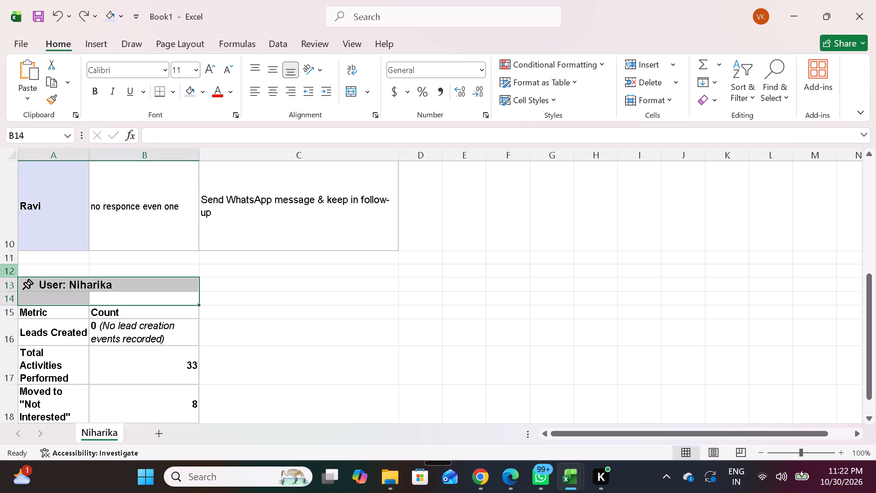
pyautogui.click(352, 99)
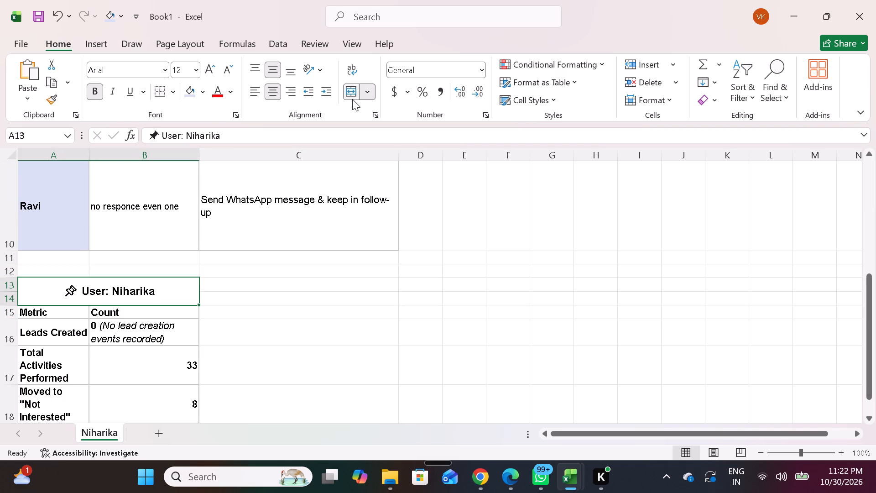
# Widen column A until the "Moved to "Interested" / "Site Visit"" label fits on two lines.
pyautogui.scroll(-3, 36, 343)
pyautogui.scroll(1, 35, 343)
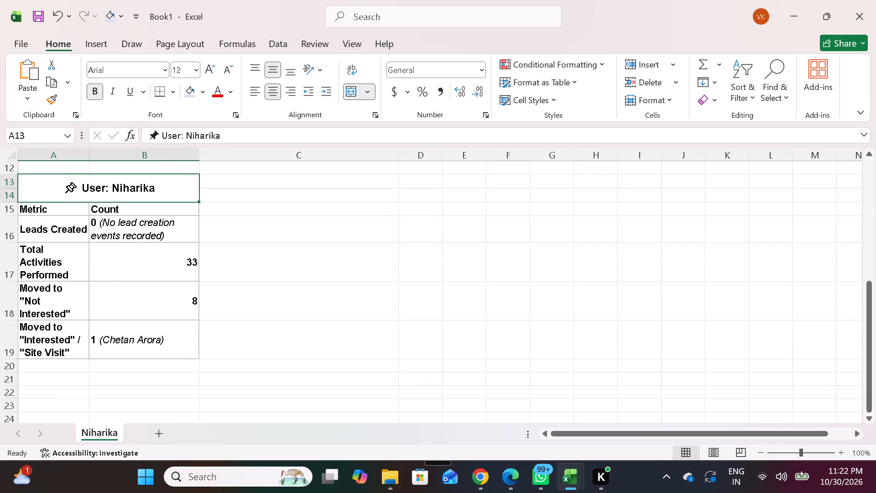
pyautogui.scroll(5, 91, 268)
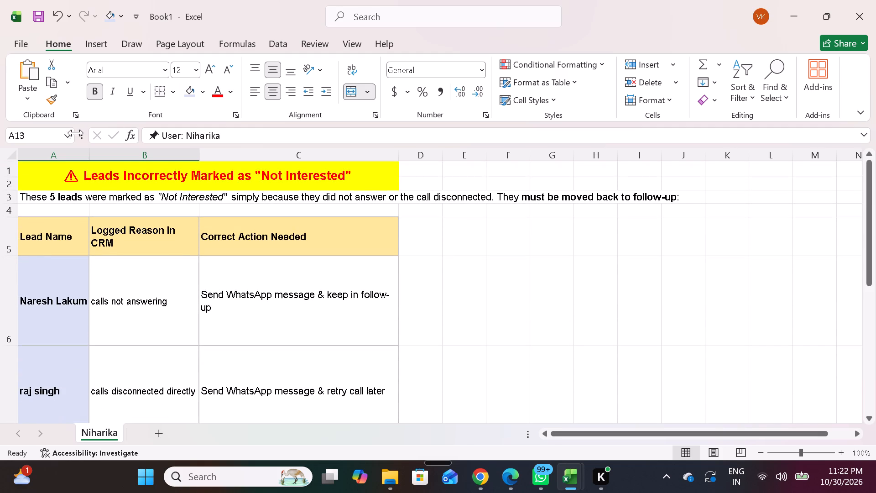
pyautogui.moveTo(90, 150); pyautogui.dragTo(113, 152)
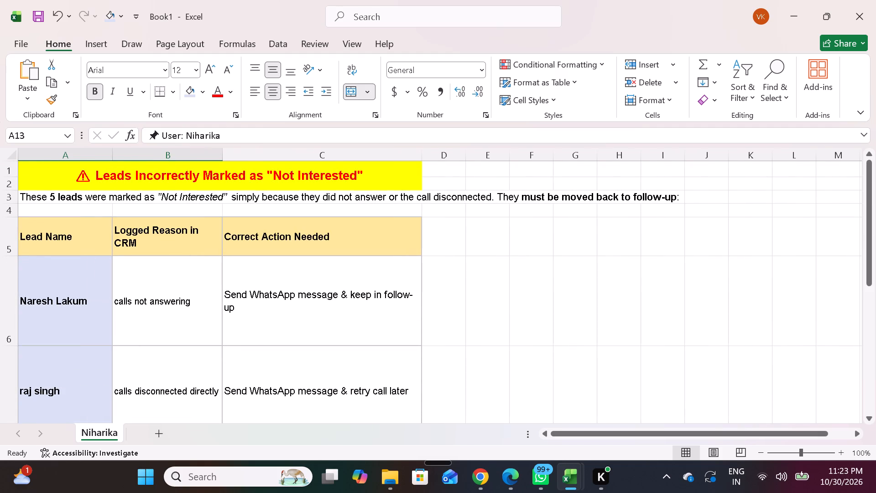
pyautogui.scroll(-4, 106, 266)
pyautogui.scroll(4, 106, 266)
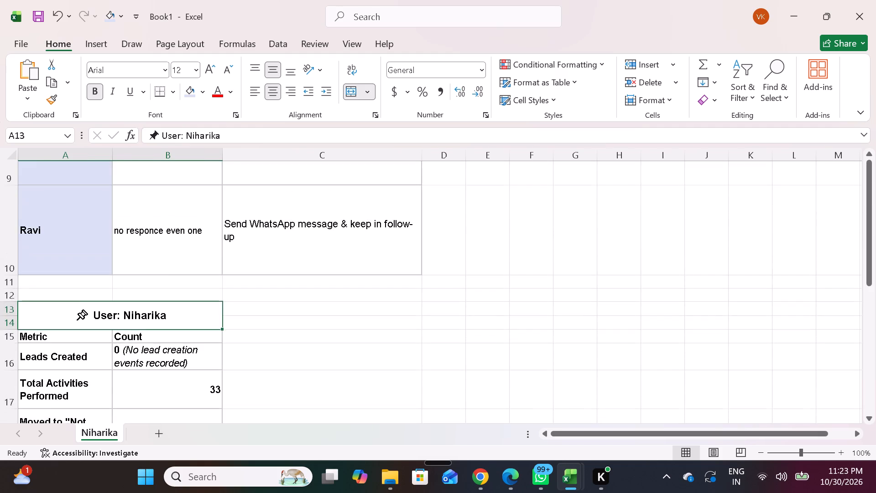
pyautogui.scroll(-1, 106, 266)
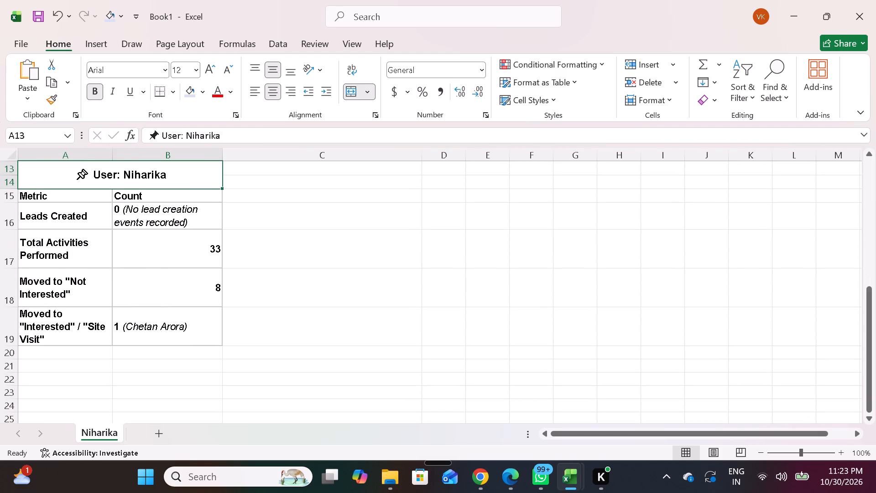
pyautogui.moveTo(112, 153); pyautogui.dragTo(134, 153)
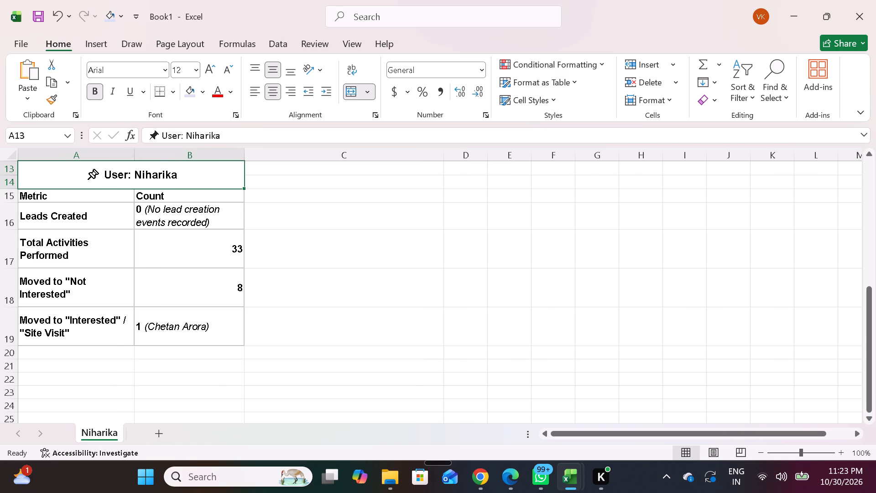
# Increase the height of row 15, the Metric and Count header row of the performance summary.
pyautogui.hscroll(1, 109, 276)
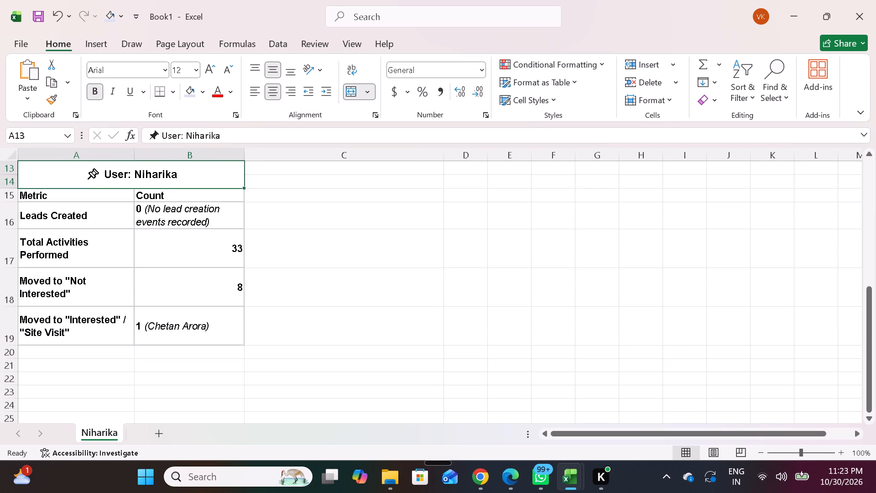
pyautogui.hscroll(1, 109, 276)
pyautogui.scroll(2, 109, 276)
pyautogui.scroll(-3, 109, 276)
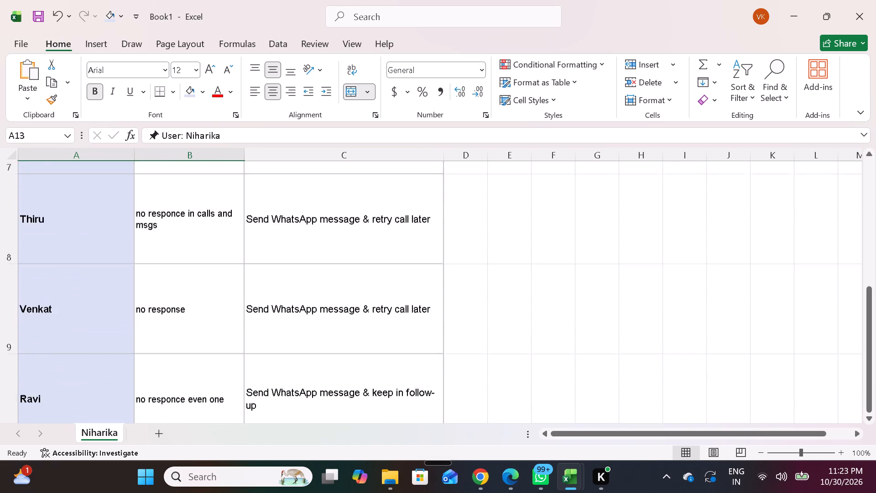
pyautogui.scroll(-1, 109, 276)
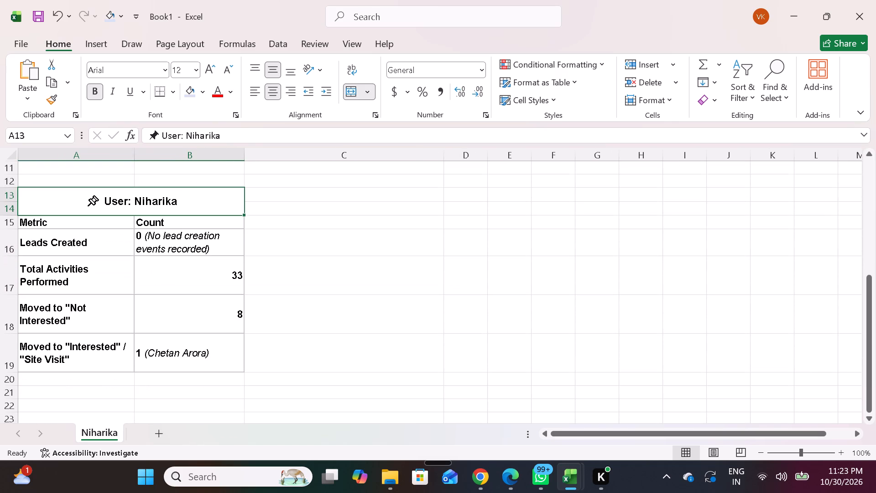
pyautogui.click(284, 243)
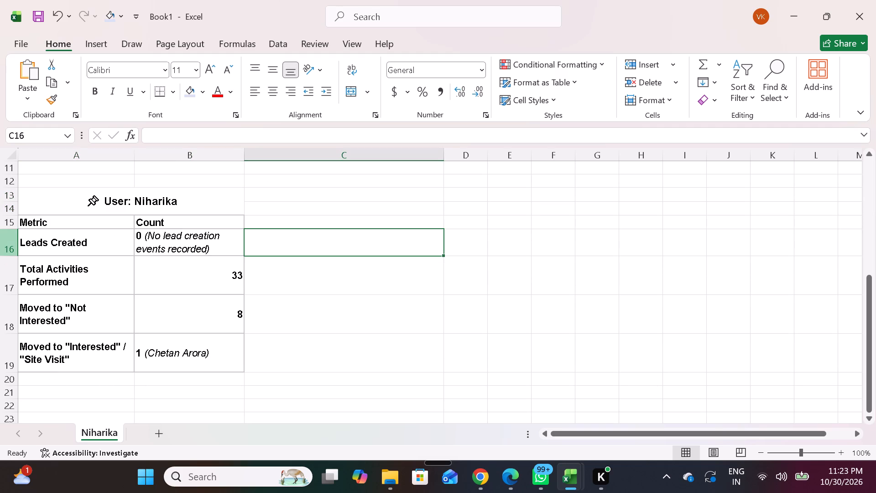
pyautogui.moveTo(14, 226); pyautogui.dragTo(11, 253)
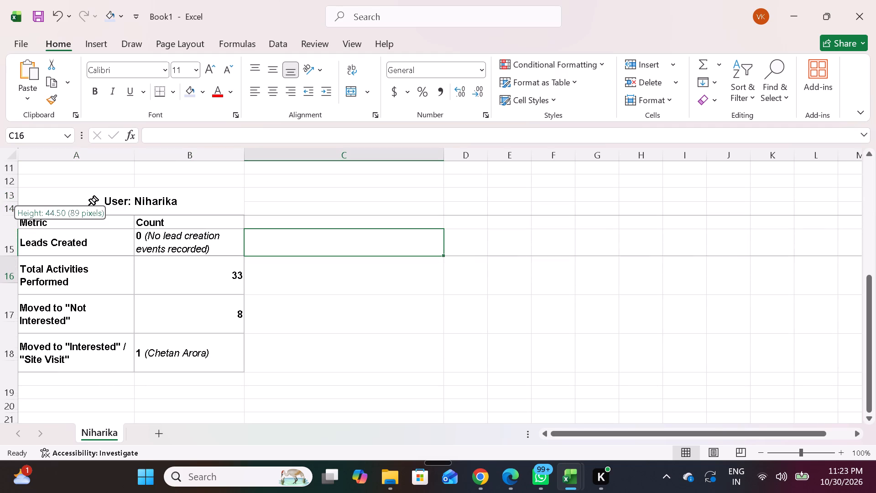
pyautogui.moveTo(11, 253); pyautogui.dragTo(12, 249)
pyautogui.scroll(2, 143, 256)
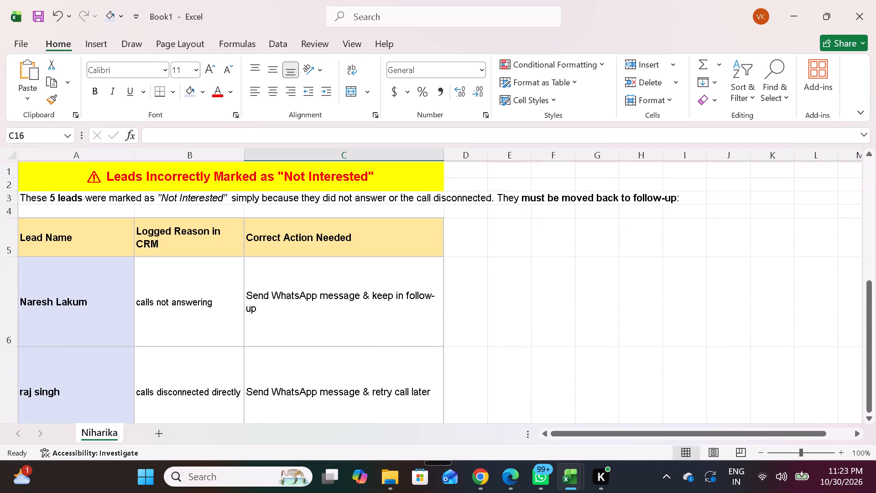
# Insert eleven blank rows above the "Leads Incorrectly Marked as Not Interested" heading in the Niharika sheet in Excel.
pyautogui.click(10, 170)
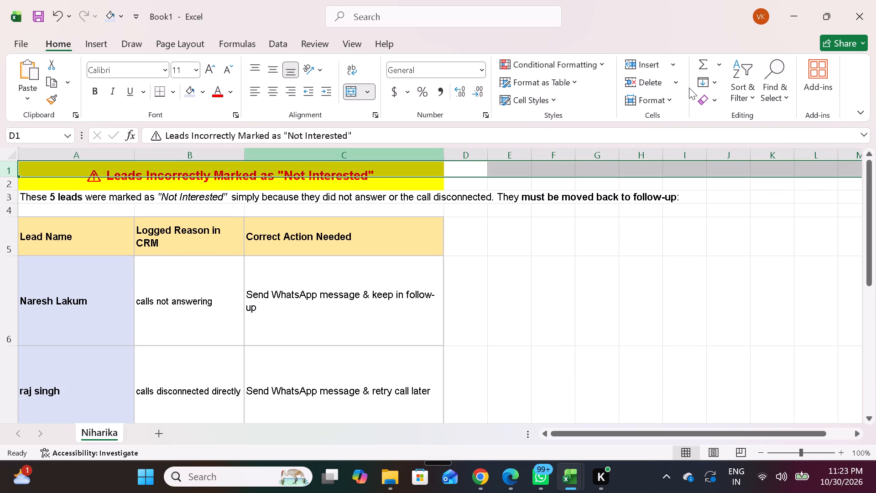
pyautogui.click(657, 62)
pyautogui.tripleClick(657, 62)
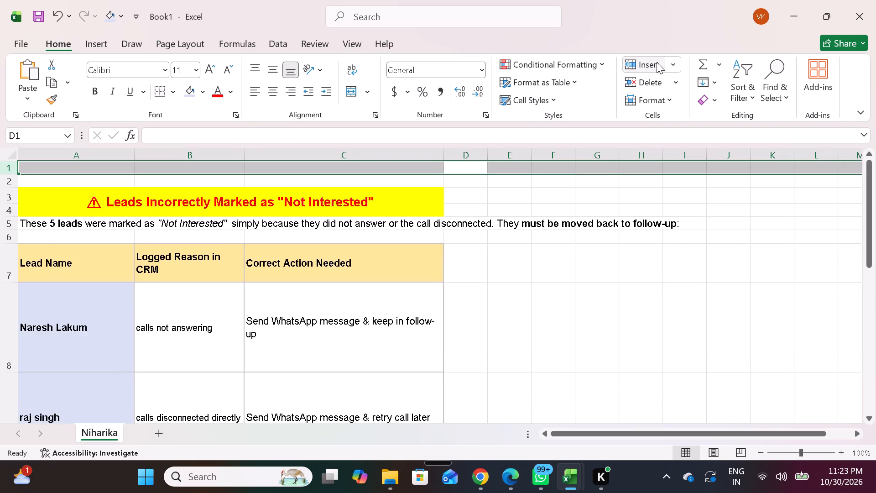
pyautogui.tripleClick(657, 62)
pyautogui.tripleClick(657, 62)
pyautogui.click(657, 62)
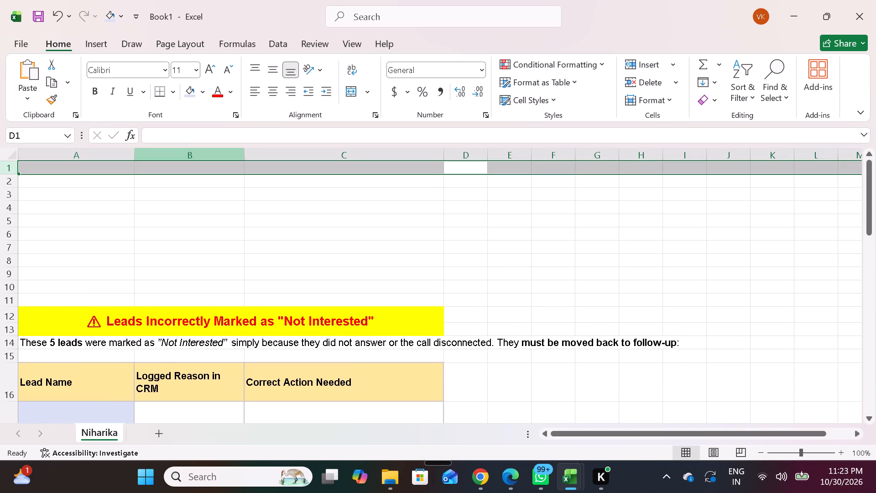
# Paste Niharika's performance summary into the blank rows at the top of the sheet, starting in cell A1.
pyautogui.click(110, 180)
pyautogui.click(104, 166)
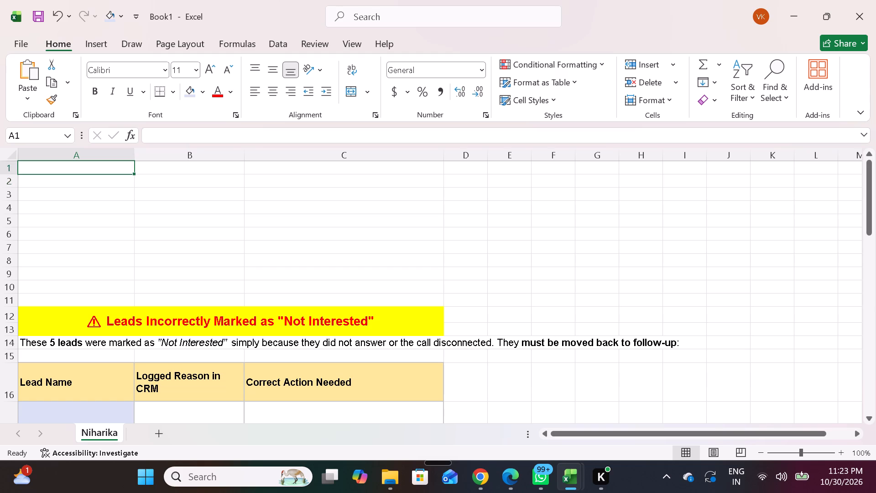
pyautogui.hotkey('ctrl', 'v')
pyautogui.hotkey('ctrl', 'v')
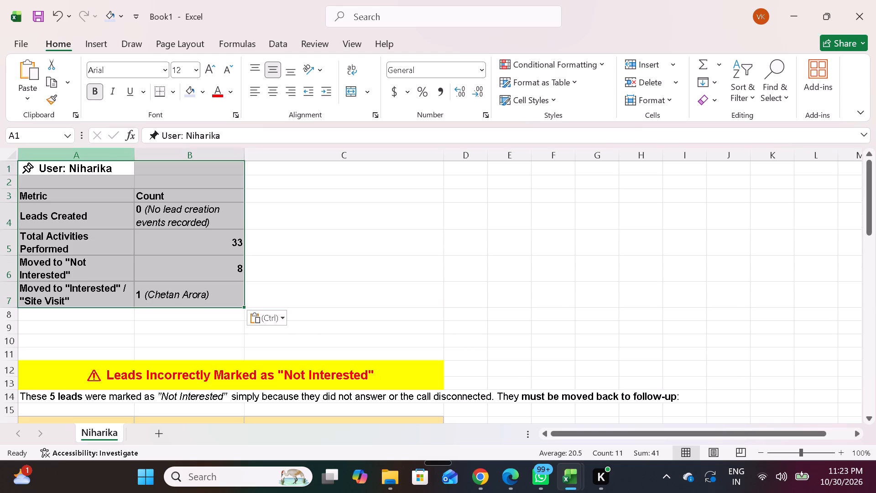
pyautogui.click(283, 311)
pyautogui.click(297, 308)
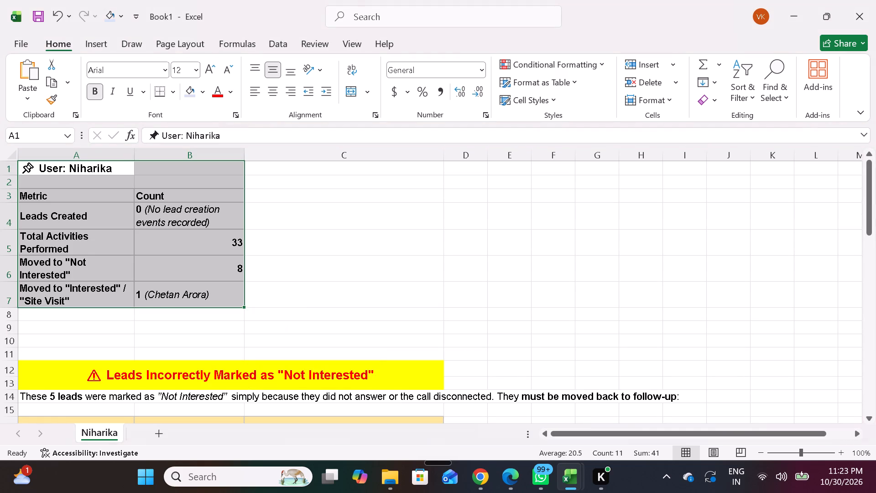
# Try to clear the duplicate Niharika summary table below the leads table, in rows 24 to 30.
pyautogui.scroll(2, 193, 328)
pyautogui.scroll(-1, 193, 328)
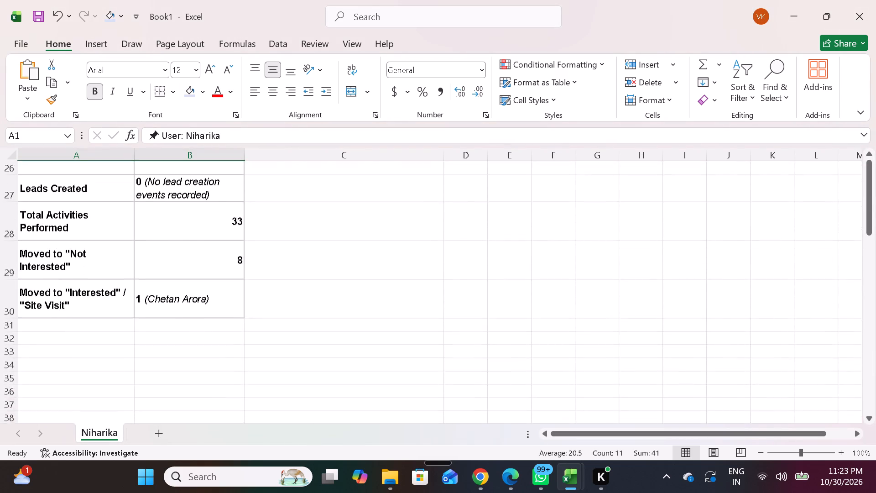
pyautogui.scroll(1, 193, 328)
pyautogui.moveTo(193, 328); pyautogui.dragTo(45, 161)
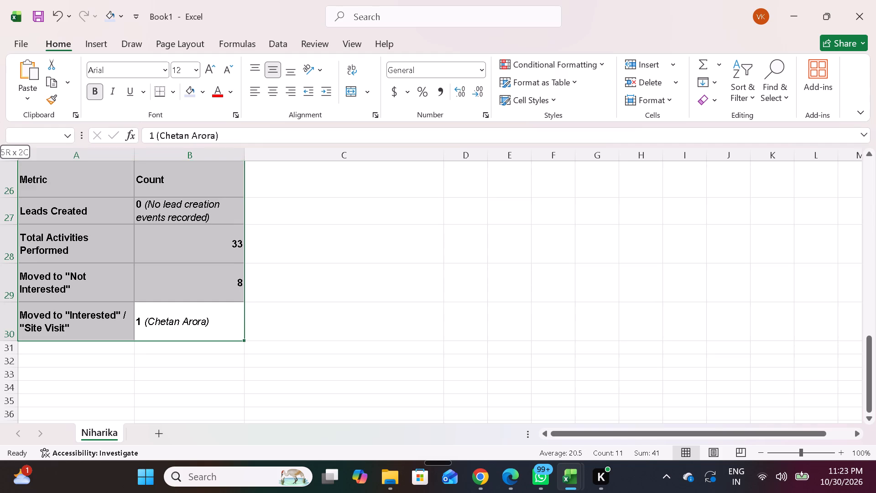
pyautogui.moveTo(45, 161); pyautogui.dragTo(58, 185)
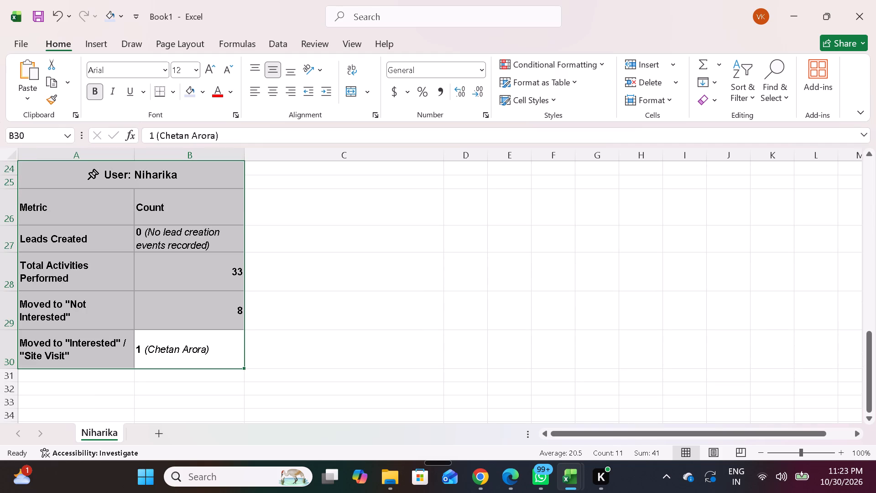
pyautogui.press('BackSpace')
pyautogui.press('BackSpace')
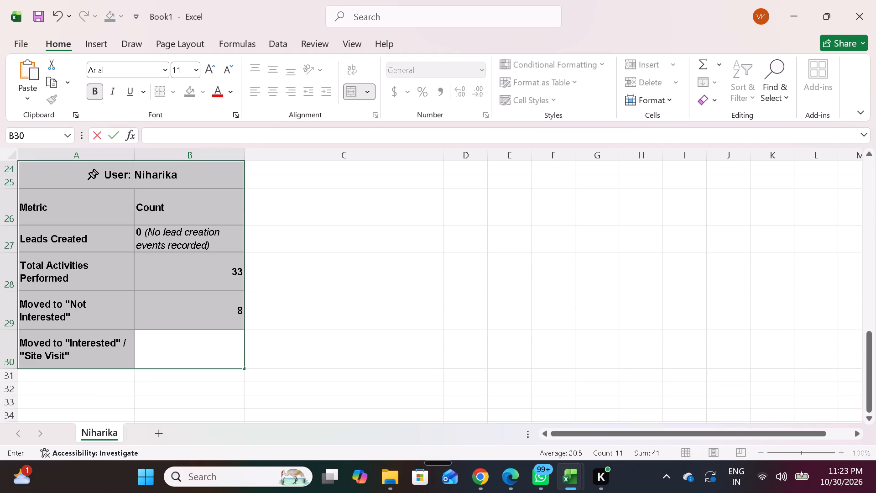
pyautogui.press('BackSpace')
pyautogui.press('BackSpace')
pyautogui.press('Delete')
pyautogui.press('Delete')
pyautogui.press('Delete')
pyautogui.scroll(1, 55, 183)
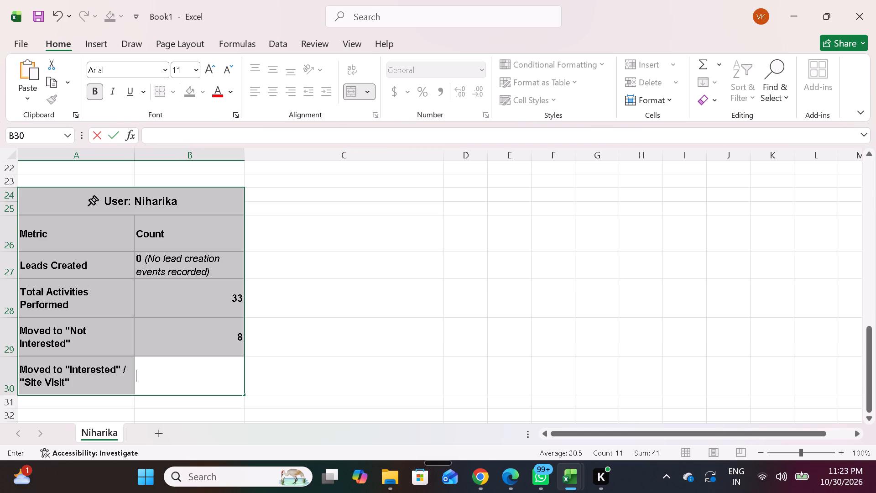
# Fit the row heights at the bottom of the duplicate summary table and collapse row 31 beneath it to zero height.
pyautogui.doubleClick(13, 395)
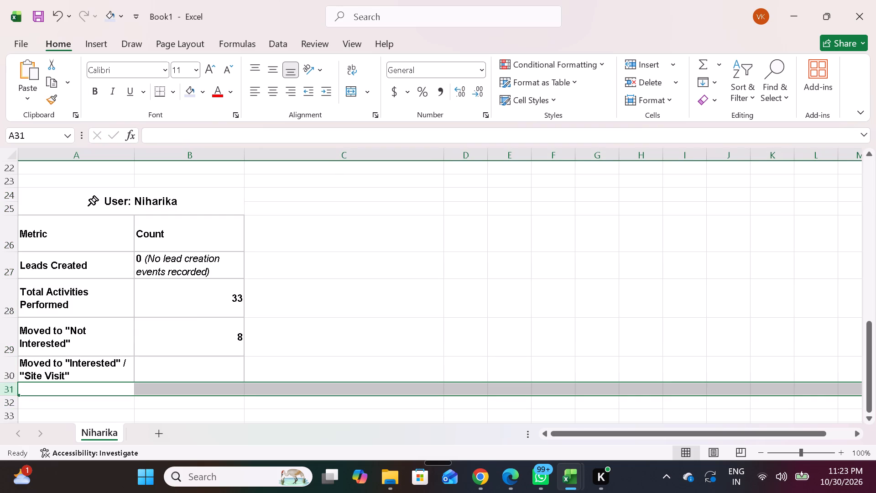
pyautogui.moveTo(8, 397); pyautogui.dragTo(5, 411)
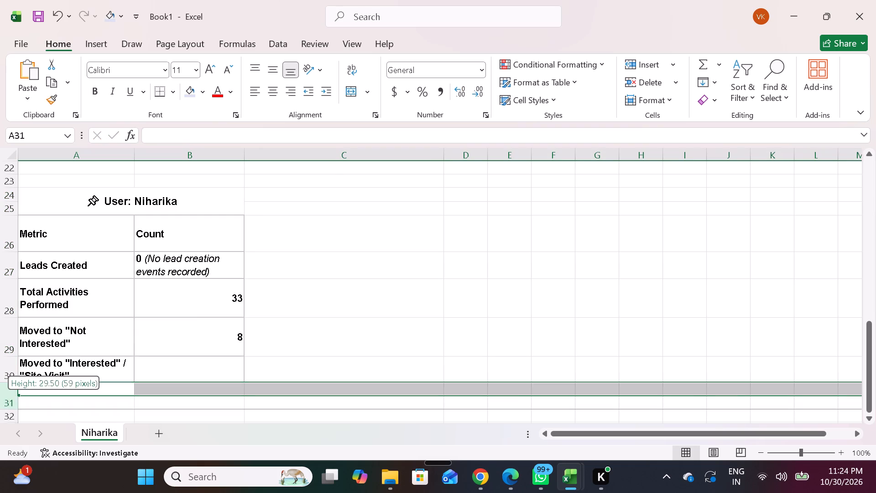
pyautogui.moveTo(5, 411); pyautogui.dragTo(0, 215)
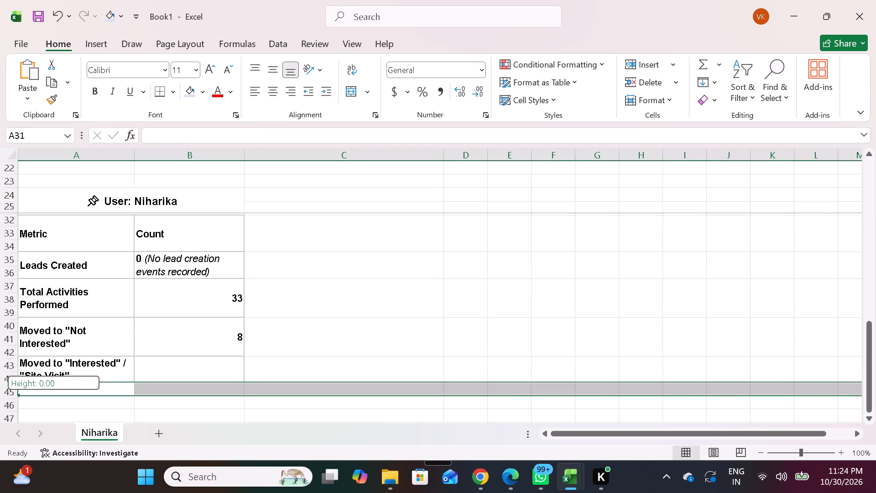
pyautogui.moveTo(0, 215); pyautogui.dragTo(0, 218)
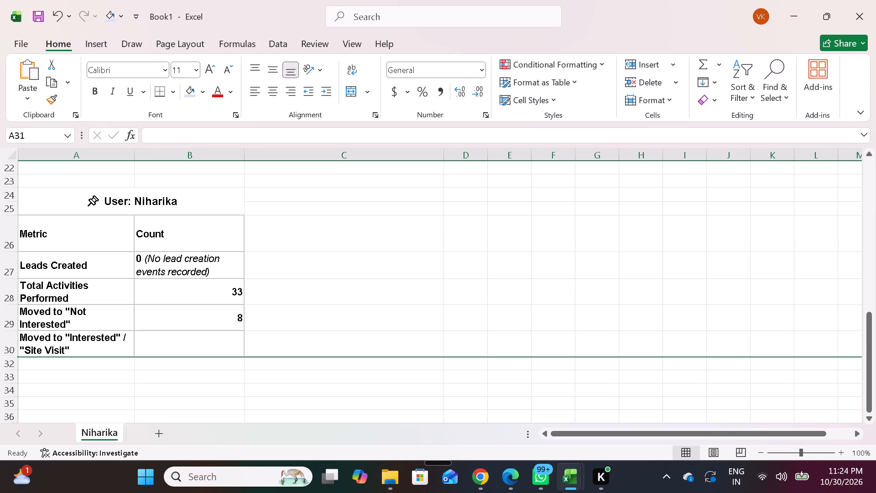
# Clear all contents of the duplicate Niharika summary in rows 24 to 30, including its heading.
pyautogui.scroll(1, 156, 313)
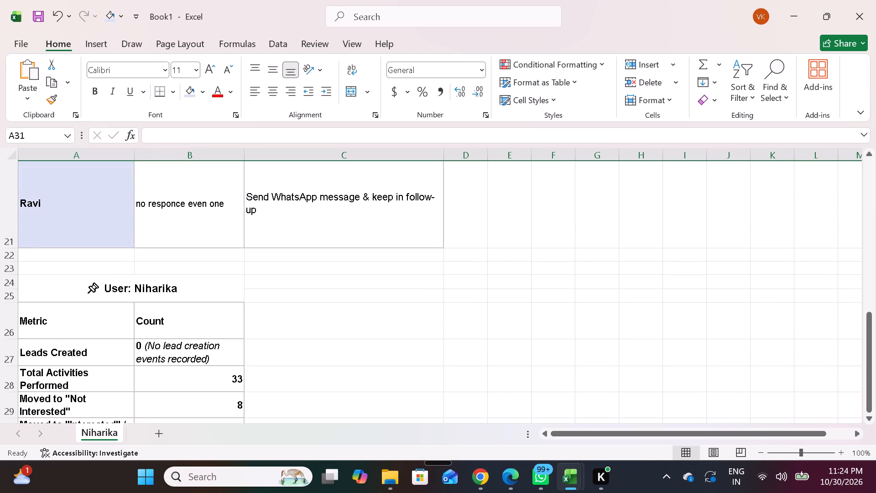
pyautogui.scroll(1, 155, 313)
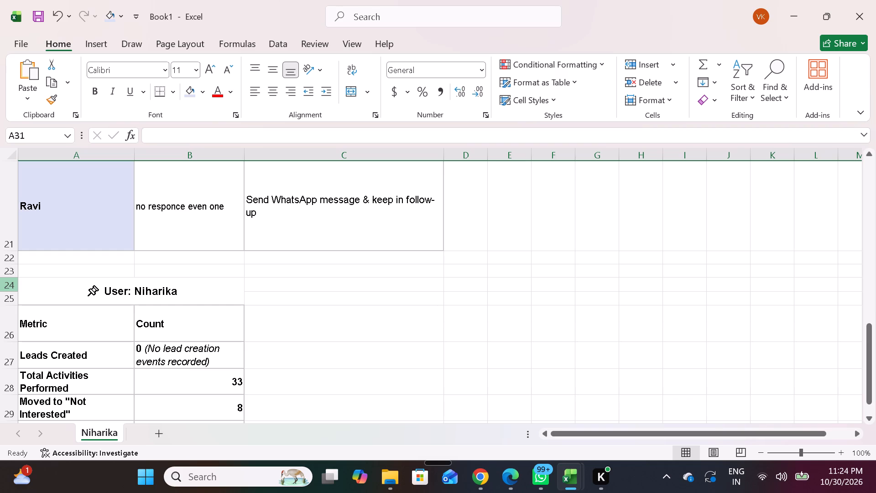
pyautogui.moveTo(34, 290); pyautogui.dragTo(141, 374)
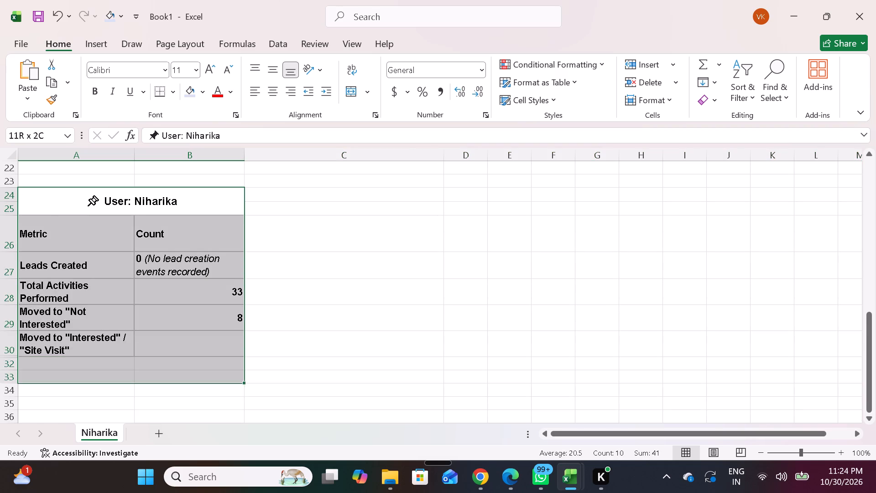
pyautogui.moveTo(141, 374); pyautogui.dragTo(150, 355)
pyautogui.click(150, 355)
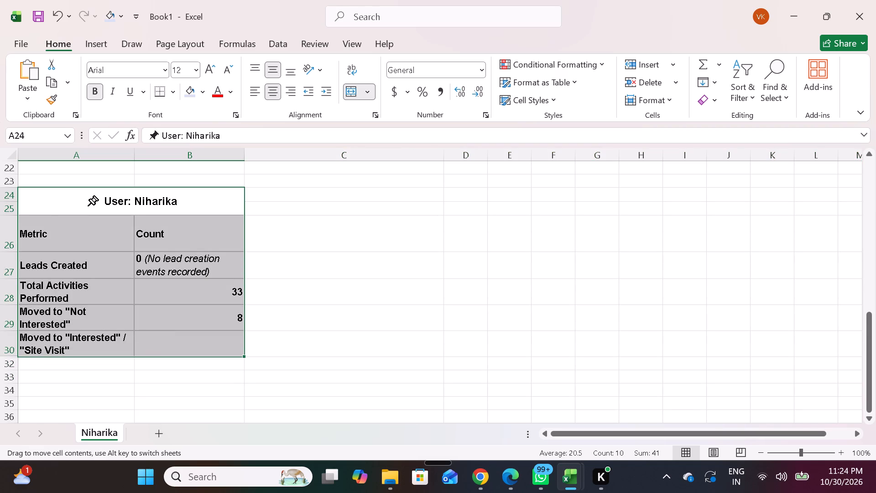
pyautogui.press('BackSpace')
pyautogui.press('BackSpace')
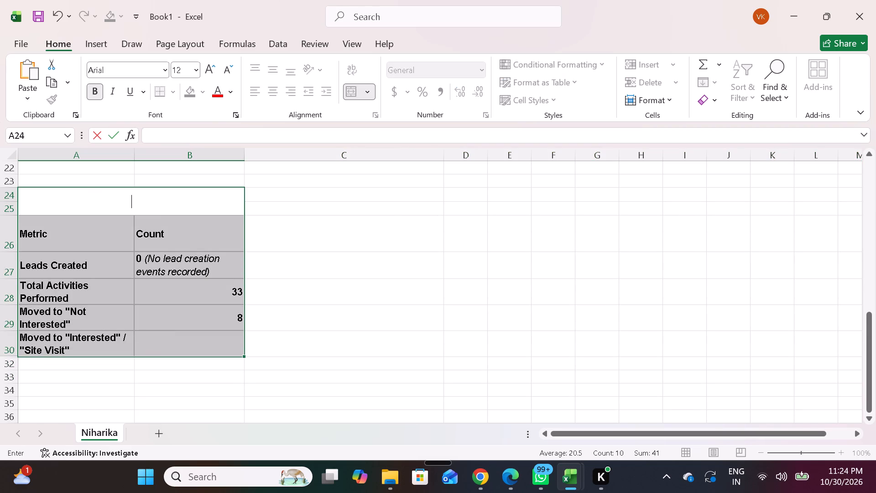
pyautogui.press('Return')
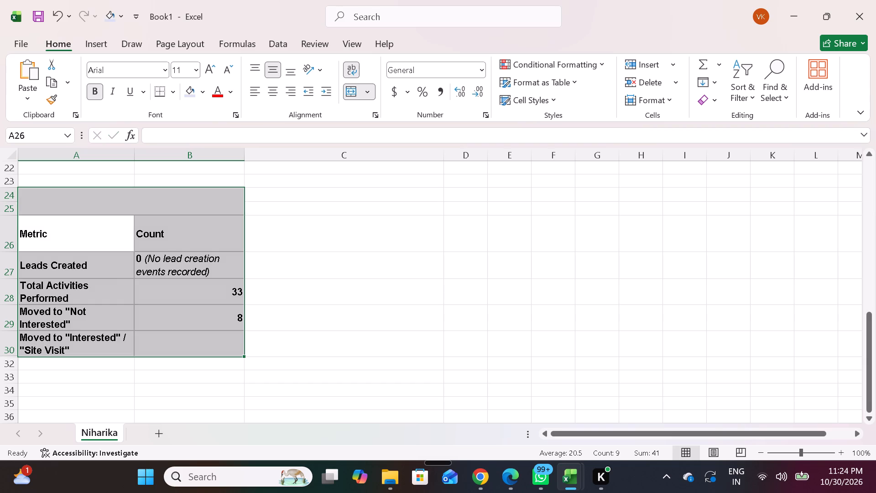
pyautogui.press('BackSpace')
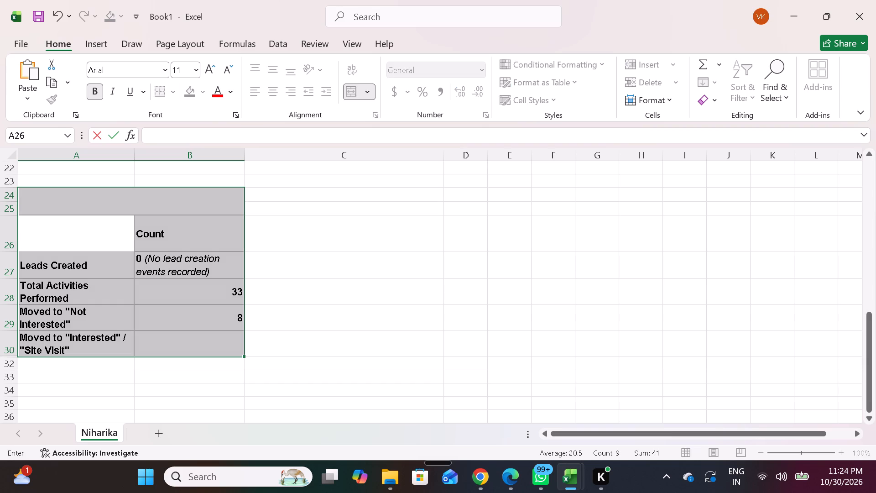
pyautogui.press('Return')
pyautogui.press('Delete')
pyautogui.press('Return')
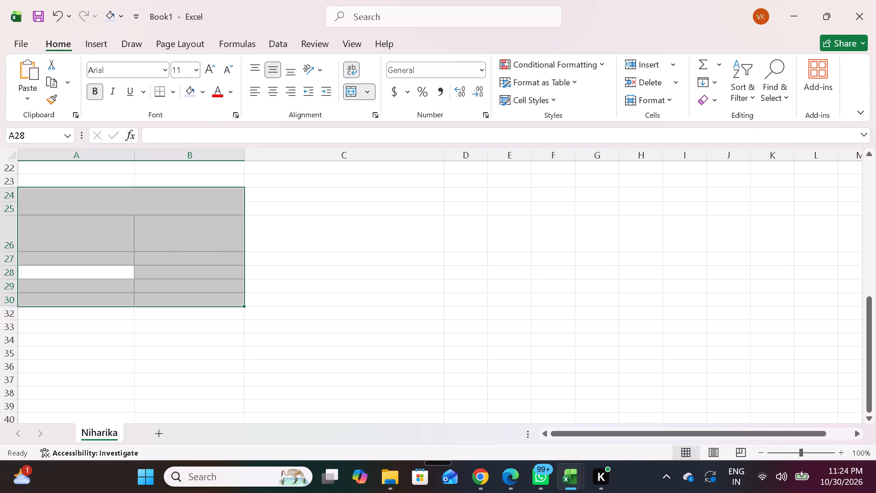
pyautogui.click(362, 217)
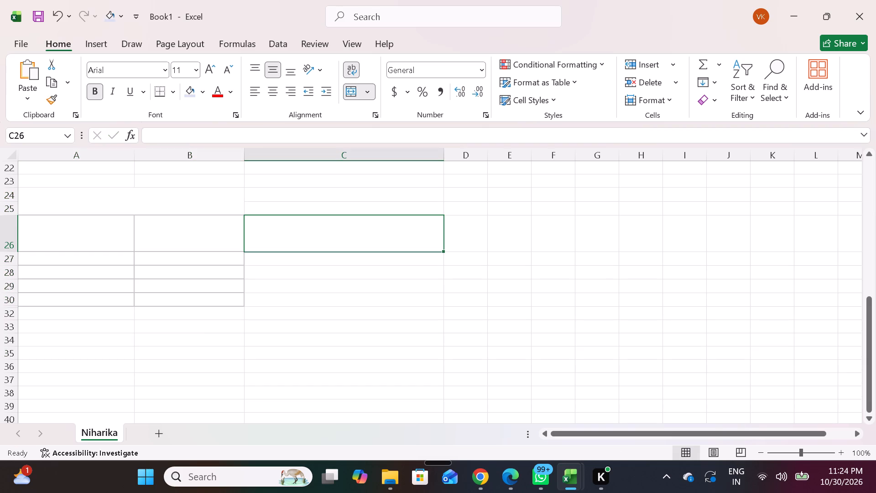
# Increase the height of row 3, the Metric and Count header row of the top summary table.
pyautogui.scroll(4, 292, 252)
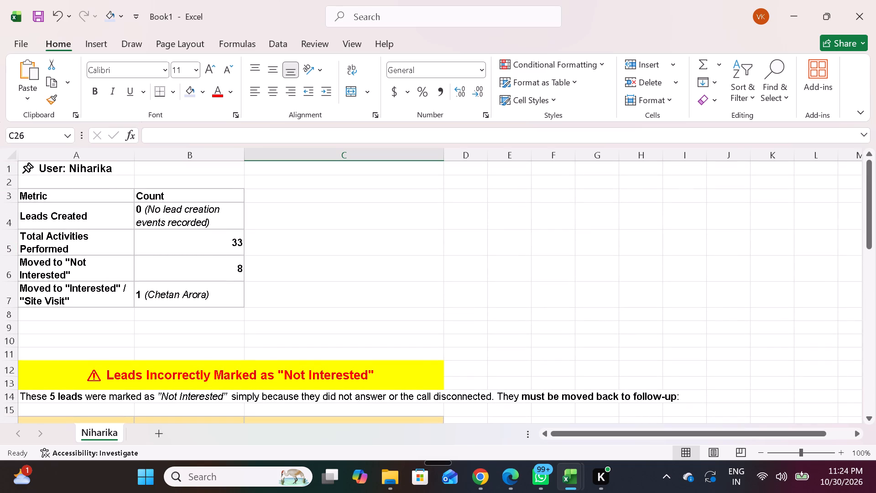
pyautogui.moveTo(13, 200); pyautogui.dragTo(13, 218)
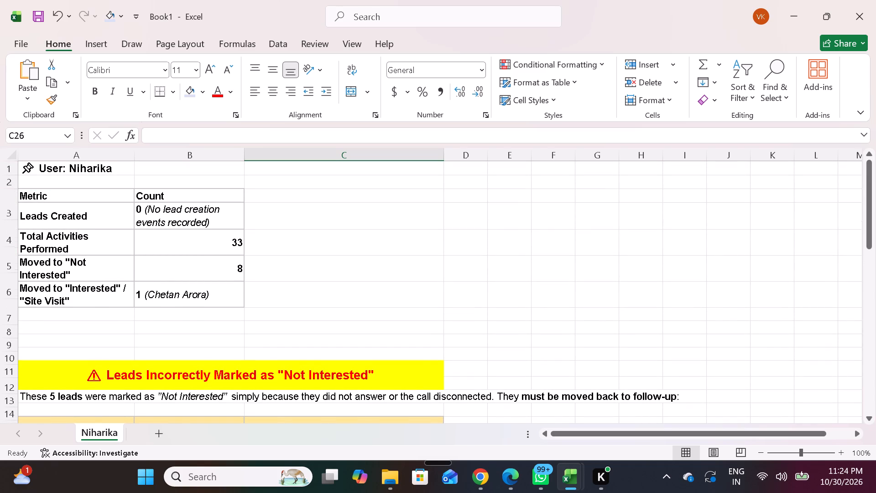
# Delete blank rows 11 and 9 between the Niharika summary table and the yellow leads heading.
pyautogui.click(11, 372)
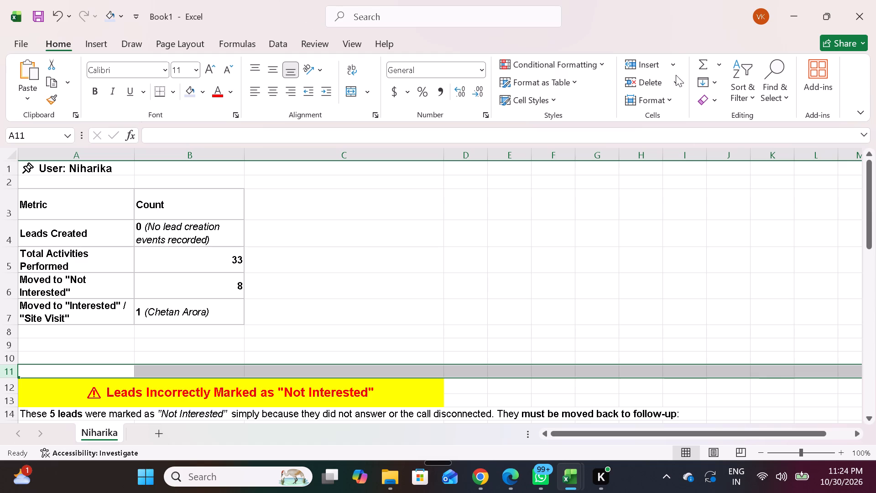
pyautogui.click(649, 83)
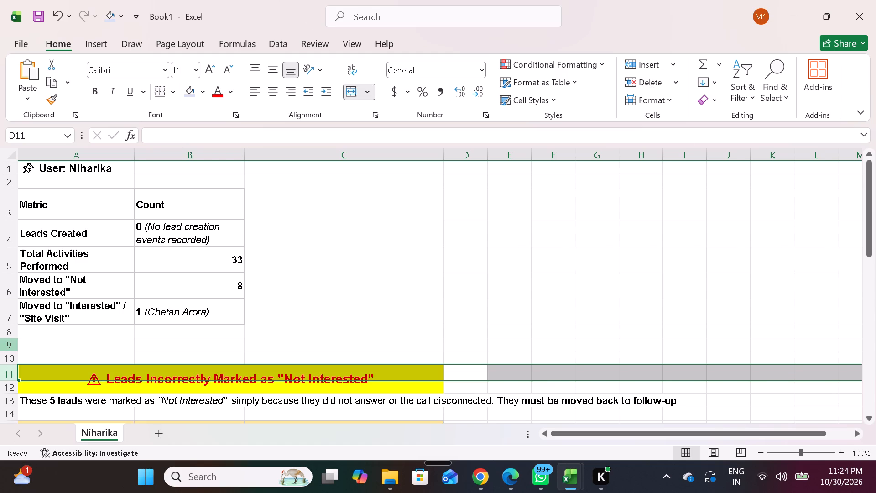
pyautogui.click(14, 342)
pyautogui.click(657, 76)
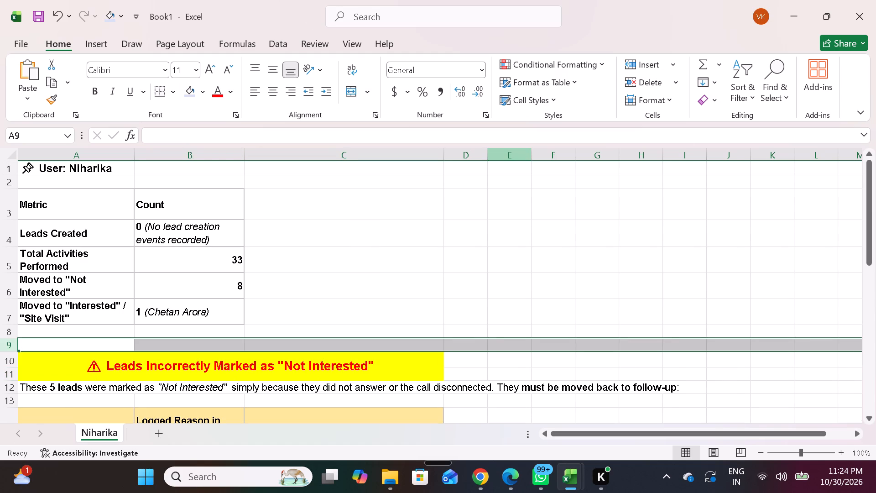
# Merge and center the User: Niharika heading across A1:B2.
pyautogui.click(318, 217)
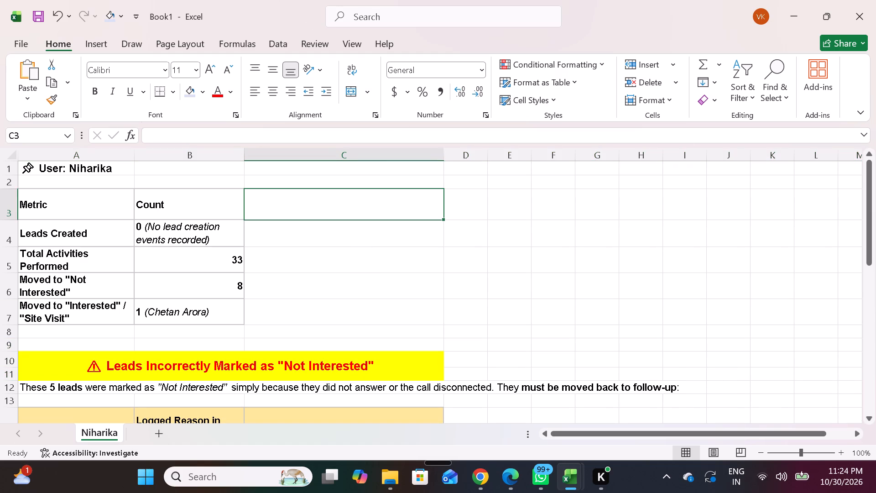
pyautogui.moveTo(228, 182); pyautogui.dragTo(104, 166)
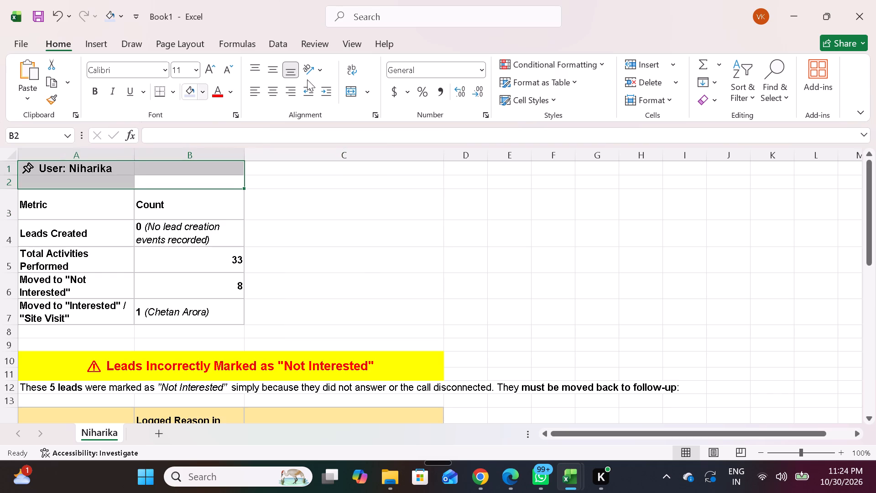
pyautogui.click(351, 91)
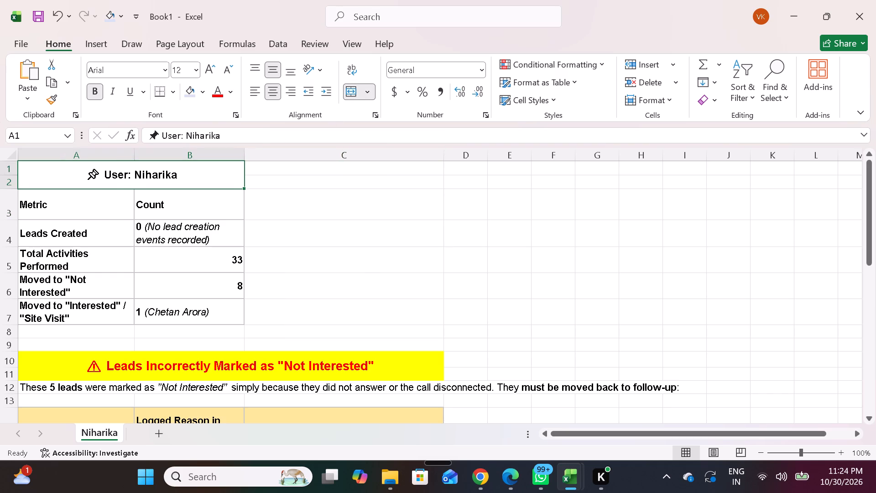
# Fill the merged User: Niharika heading and the Metric and Count header row with the palest gold theme colour.
pyautogui.click(78, 204)
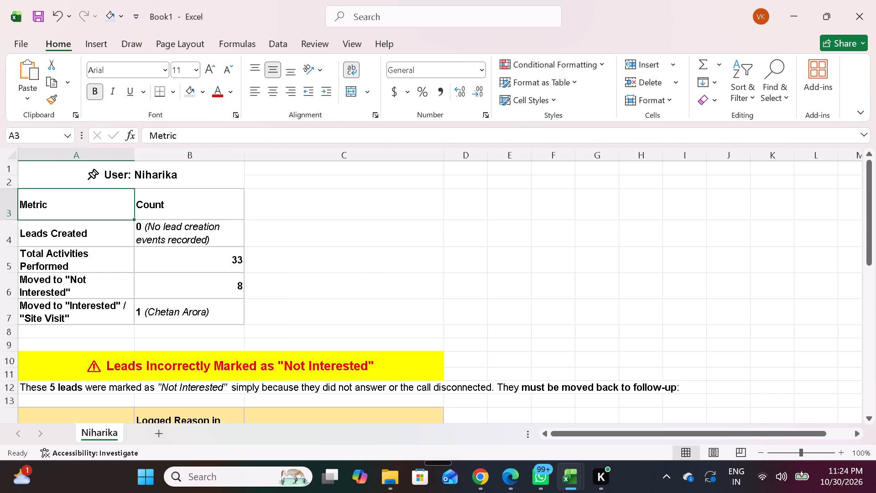
pyautogui.click(155, 205)
pyautogui.click(187, 171)
pyautogui.click(200, 92)
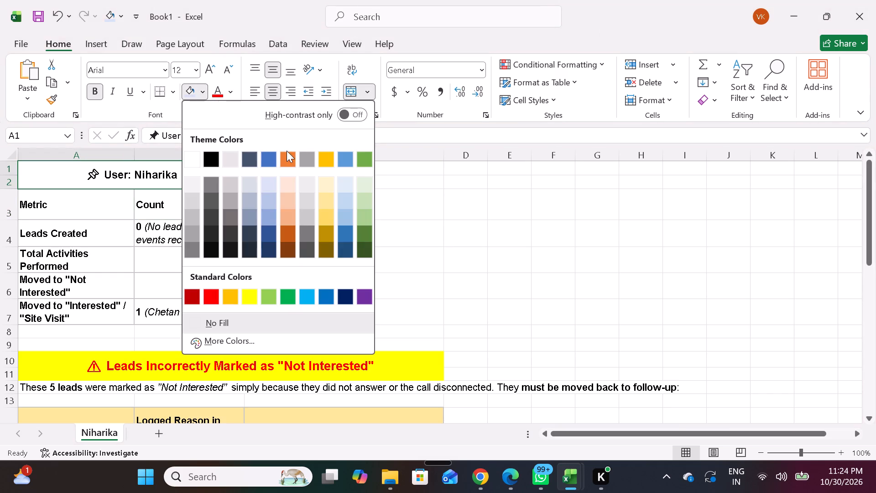
pyautogui.click(323, 191)
pyautogui.click(361, 245)
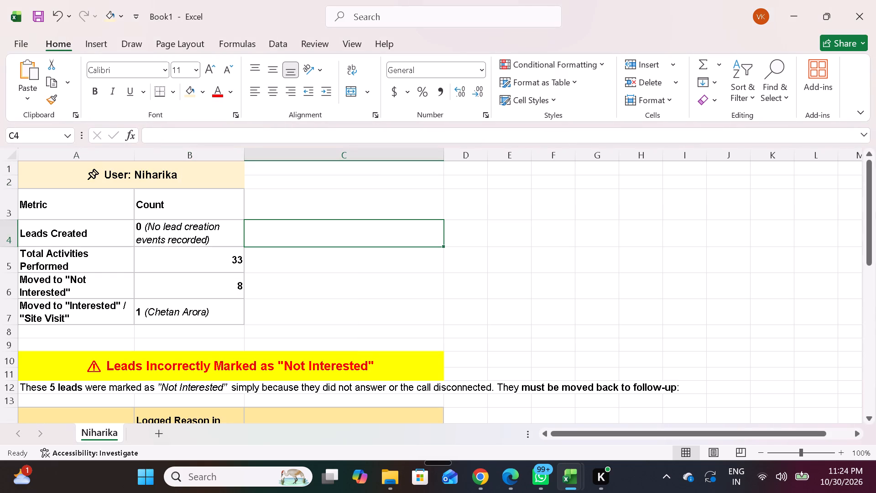
pyautogui.click(448, 301)
pyautogui.moveTo(171, 204); pyautogui.dragTo(153, 204)
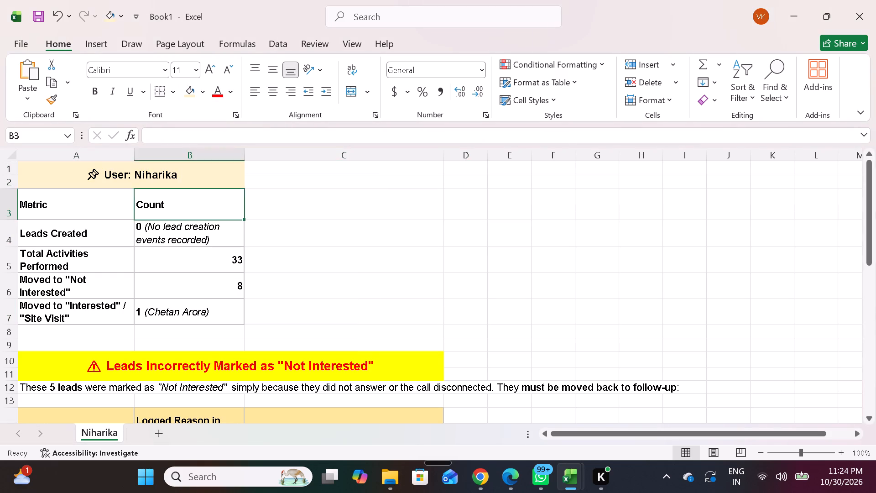
pyautogui.moveTo(153, 204); pyautogui.dragTo(127, 210)
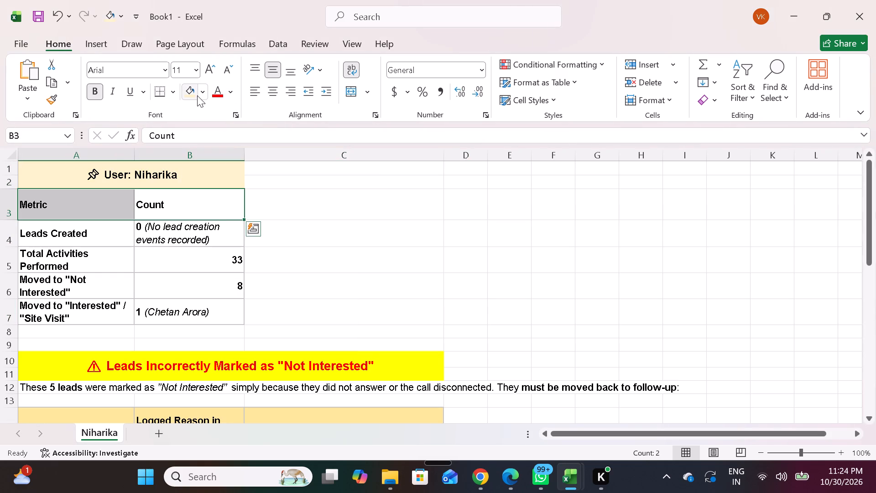
pyautogui.click(197, 95)
# Change the merged User: Niharika heading's fill to the full gold theme colour.
pyautogui.click(190, 176)
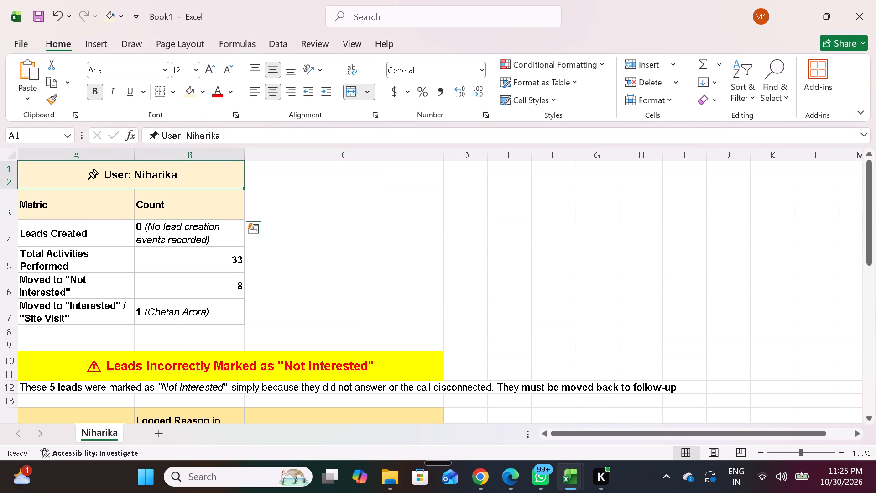
pyautogui.click(205, 96)
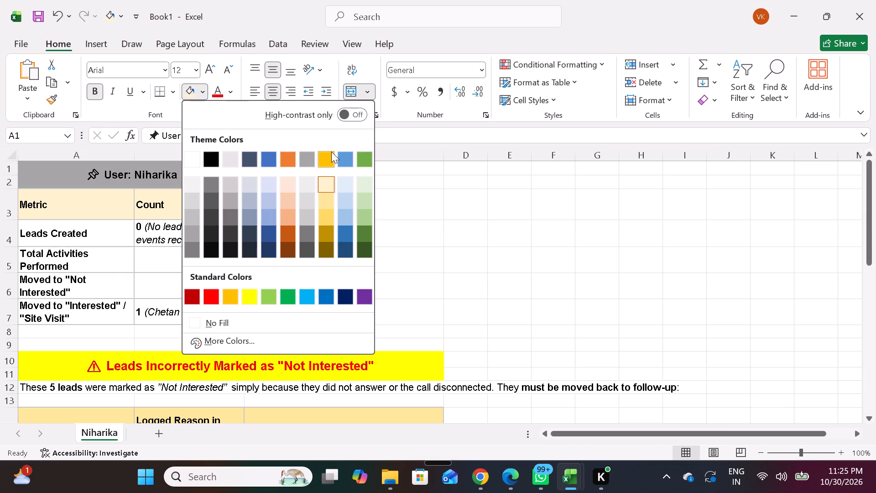
pyautogui.click(331, 152)
# Open the fill colour choices for the four metric labels in A4:A7.
pyautogui.moveTo(123, 221); pyautogui.dragTo(118, 320)
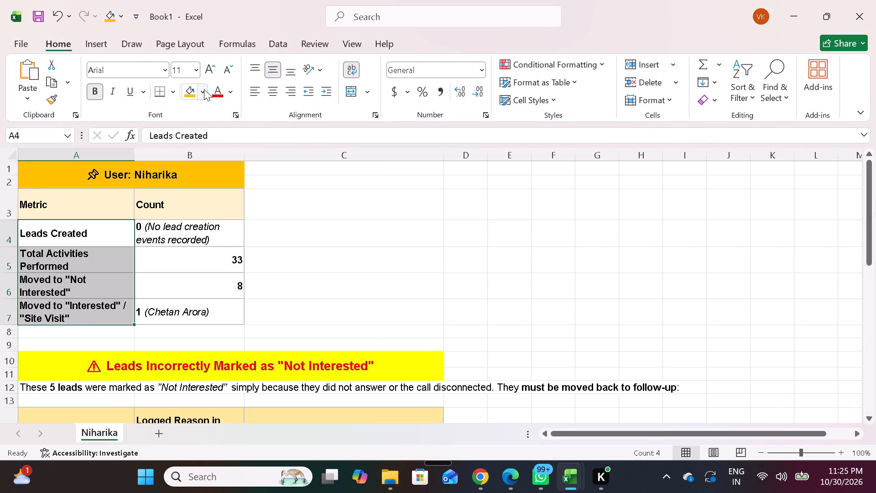
pyautogui.click(201, 91)
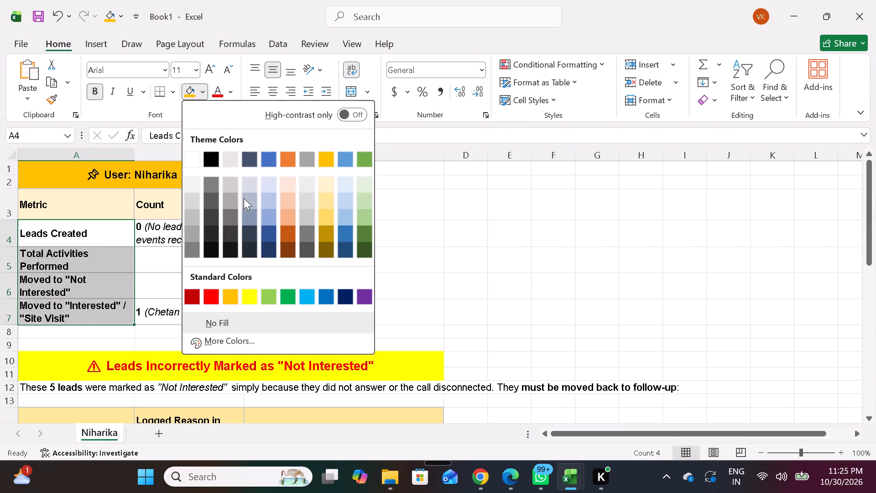
# Fill the four metric labels in A4:A7 with the palest blue theme colour.
pyautogui.click(274, 178)
pyautogui.click(371, 255)
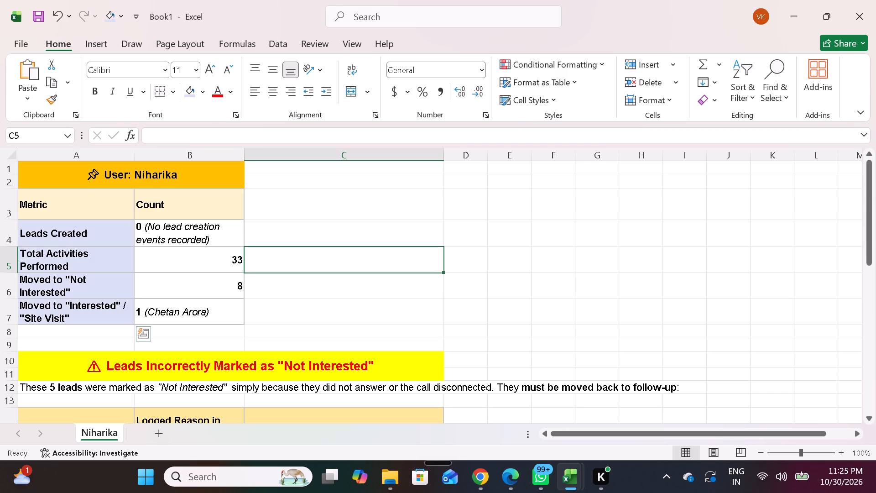
# Center the text horizontally in the Metric and Count table, A3:B7.
pyautogui.moveTo(208, 314); pyautogui.dragTo(87, 226)
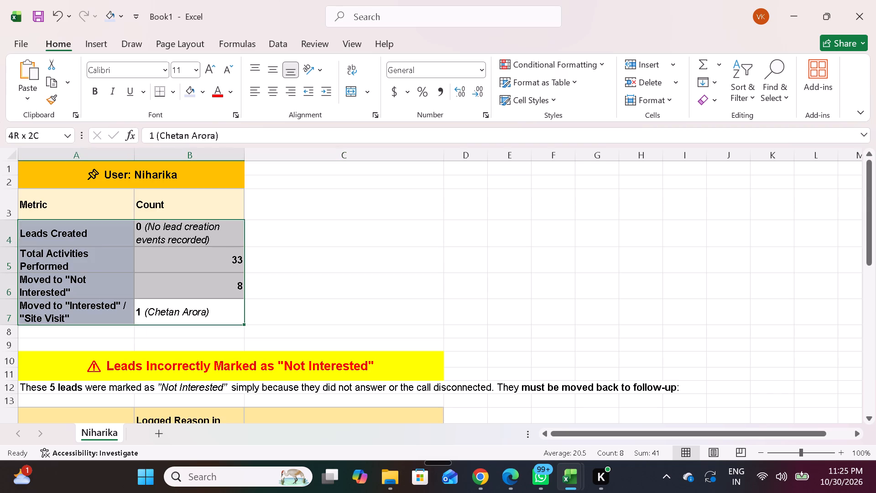
pyautogui.moveTo(87, 226); pyautogui.dragTo(77, 191)
pyautogui.click(77, 185)
pyautogui.click(382, 224)
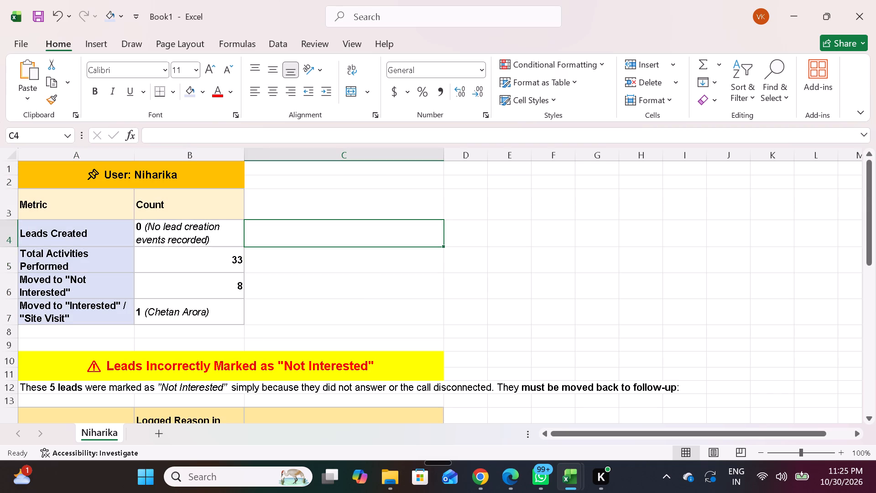
pyautogui.moveTo(214, 204); pyautogui.dragTo(90, 304)
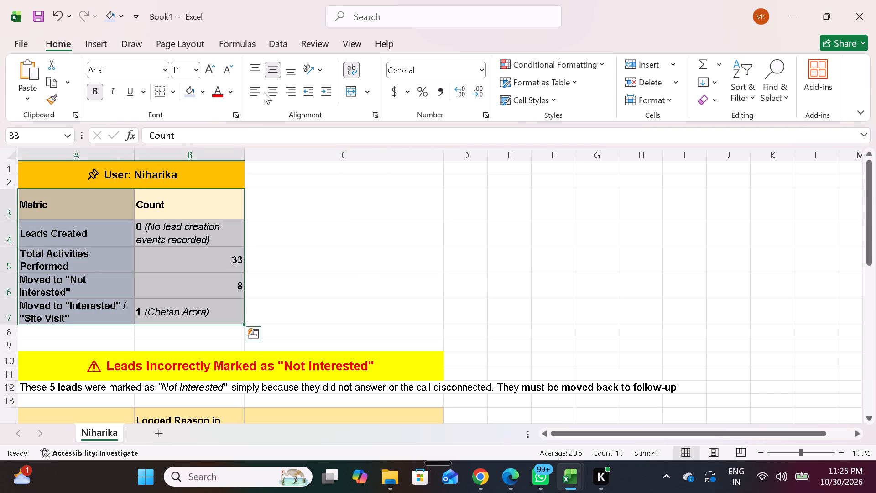
pyautogui.click(264, 92)
pyautogui.click(271, 91)
# Center the text horizontally in the incorrectly marked leads table, A14:C19, including its header row.
pyautogui.scroll(-2, 267, 210)
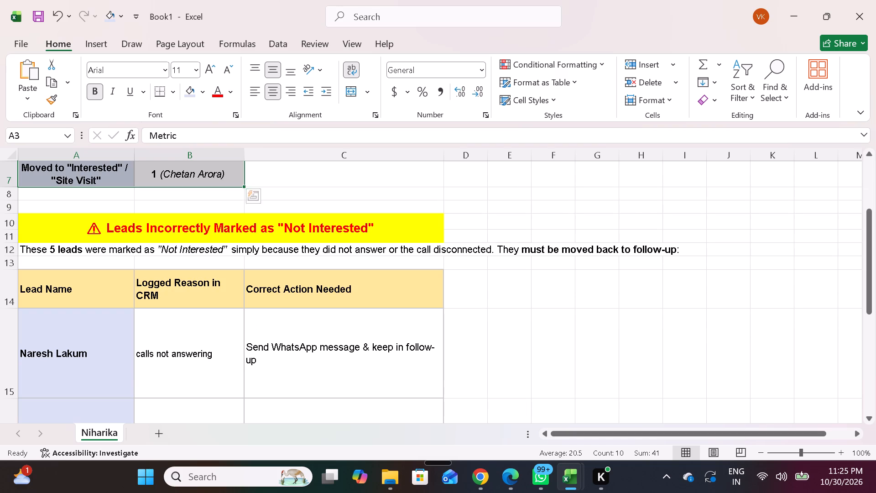
pyautogui.moveTo(414, 290); pyautogui.dragTo(79, 453)
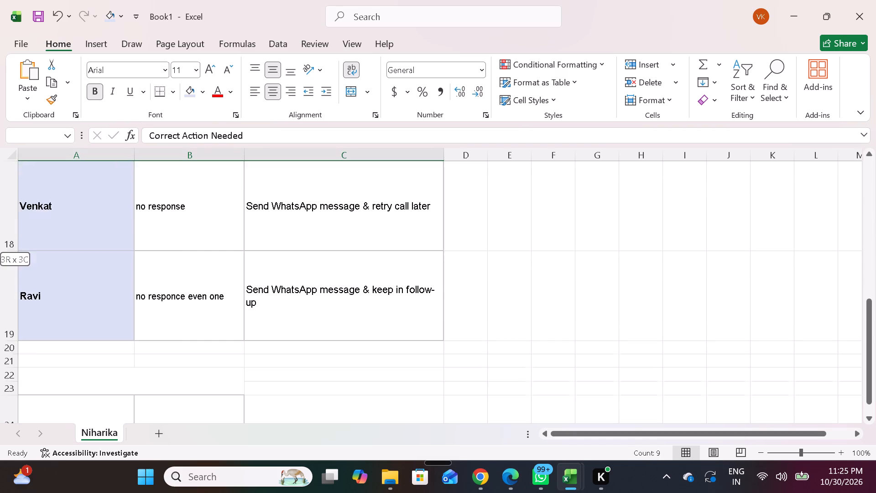
pyautogui.moveTo(79, 453); pyautogui.dragTo(78, 452)
pyautogui.moveTo(78, 444); pyautogui.dragTo(80, 434)
pyautogui.moveTo(78, 406); pyautogui.dragTo(75, 396)
pyautogui.moveTo(76, 392); pyautogui.dragTo(78, 378)
pyautogui.moveTo(79, 361); pyautogui.dragTo(78, 342)
pyautogui.click(75, 321)
pyautogui.click(343, 386)
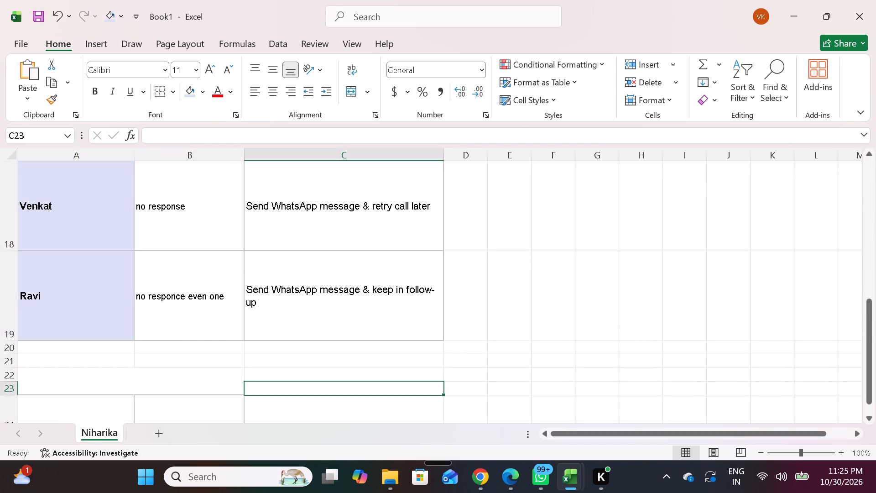
pyautogui.moveTo(359, 306); pyautogui.dragTo(56, 208)
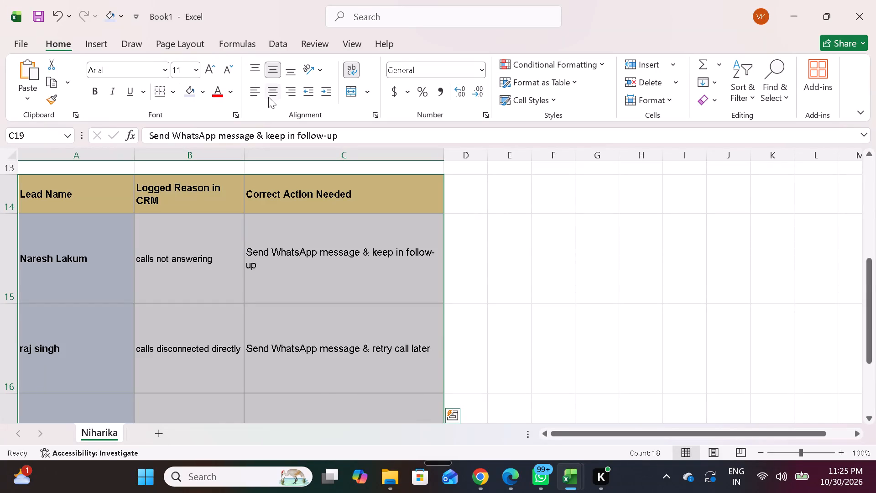
pyautogui.click(268, 97)
pyautogui.scroll(2, 318, 290)
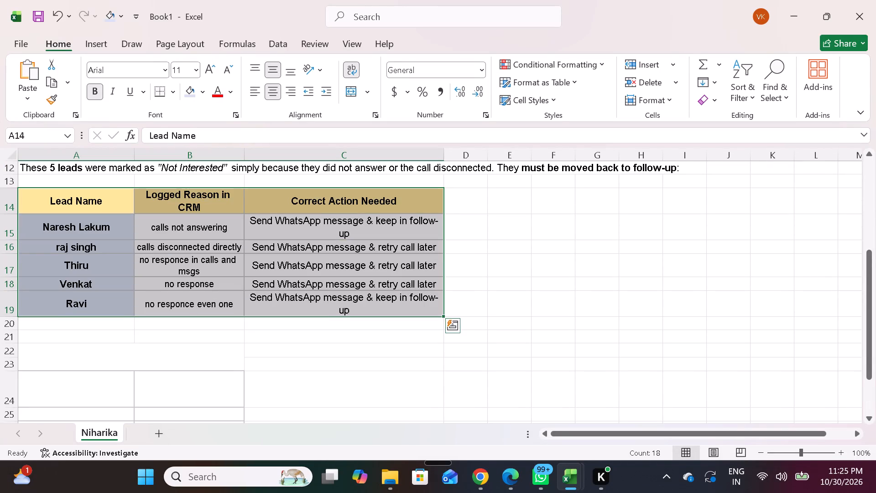
pyautogui.click(517, 269)
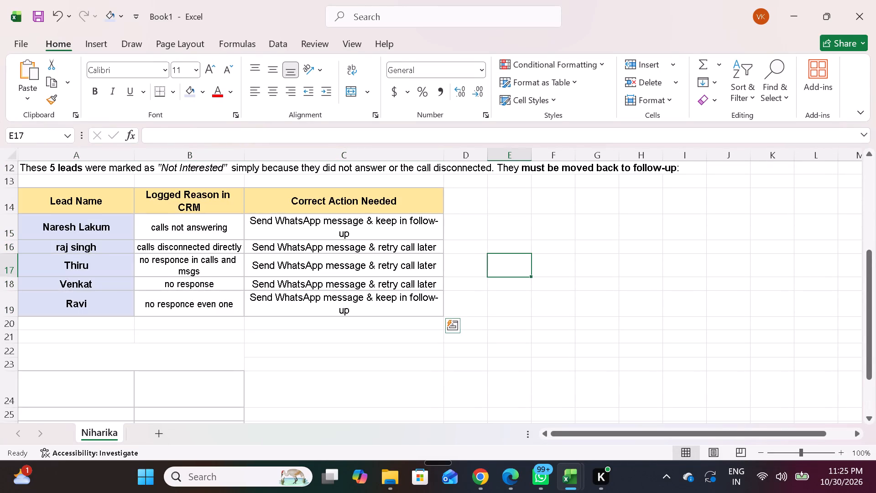
# Increase the heights of rows 15, 16, 18 and 19 in the leads table to give their text more room.
pyautogui.moveTo(7, 315); pyautogui.dragTo(10, 324)
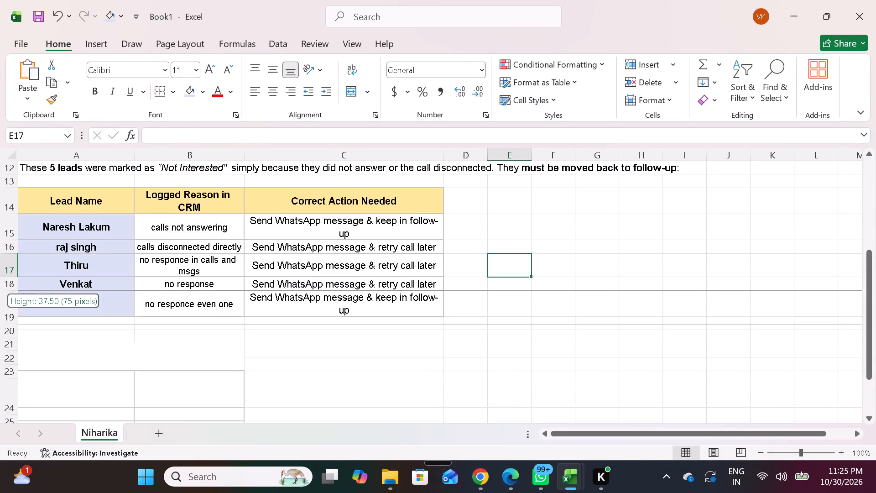
pyautogui.moveTo(10, 324); pyautogui.dragTo(12, 326)
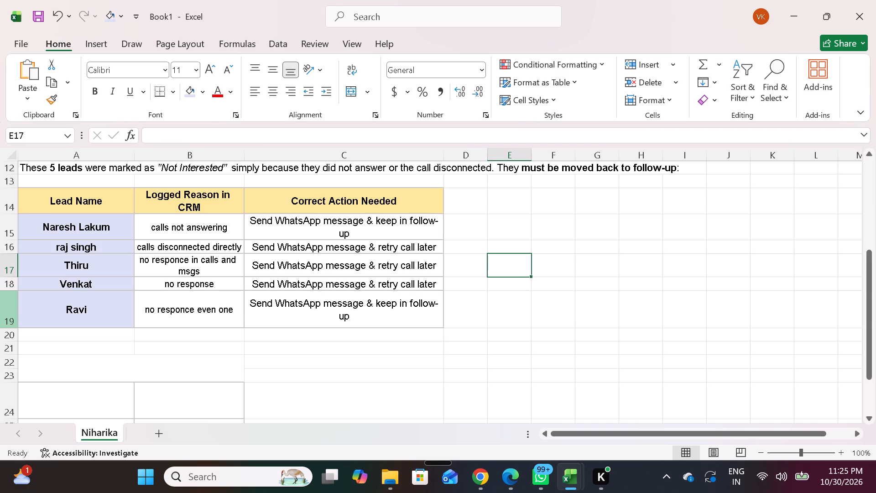
pyautogui.moveTo(16, 288); pyautogui.dragTo(19, 297)
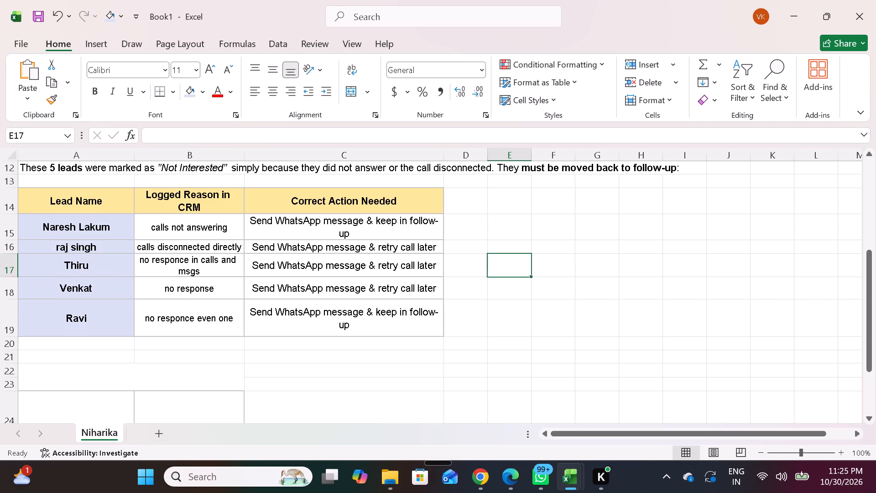
pyautogui.moveTo(13, 253); pyautogui.dragTo(18, 263)
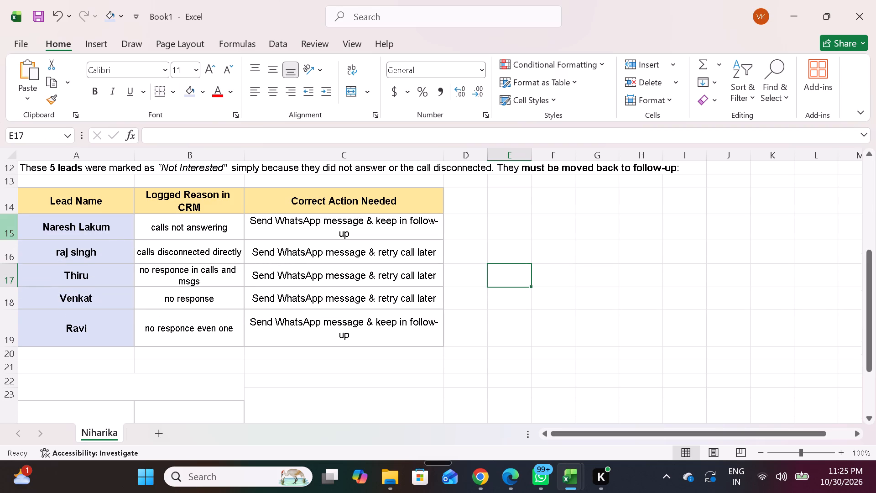
pyautogui.moveTo(10, 241); pyautogui.dragTo(14, 249)
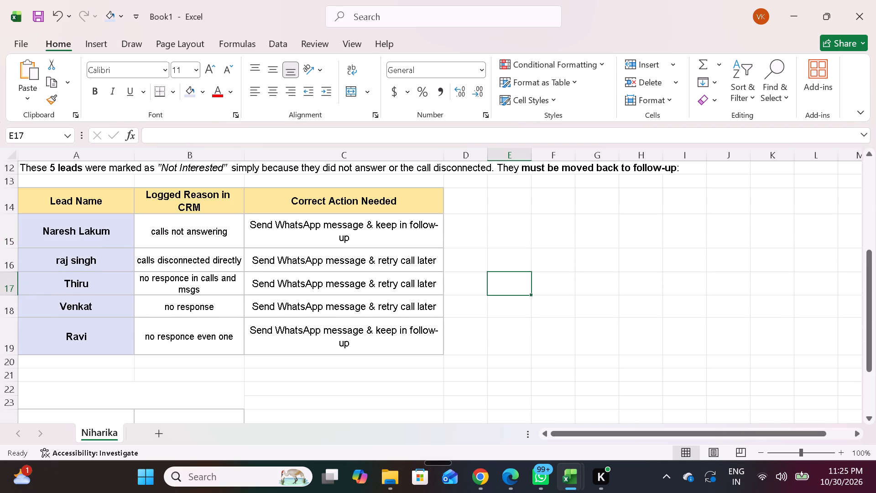
pyautogui.click(557, 361)
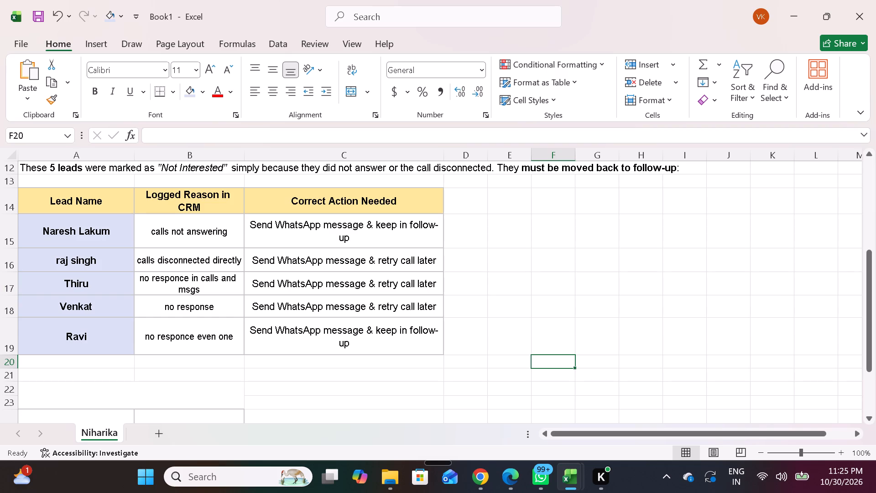
pyautogui.moveTo(16, 316); pyautogui.dragTo(16, 328)
pyautogui.moveTo(16, 327); pyautogui.dragTo(8, 315)
pyautogui.moveTo(8, 315); pyautogui.dragTo(12, 323)
pyautogui.click(475, 338)
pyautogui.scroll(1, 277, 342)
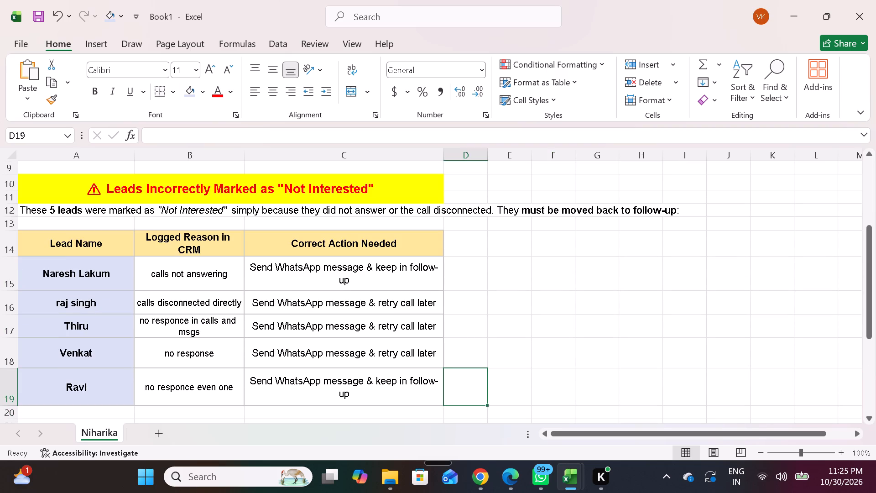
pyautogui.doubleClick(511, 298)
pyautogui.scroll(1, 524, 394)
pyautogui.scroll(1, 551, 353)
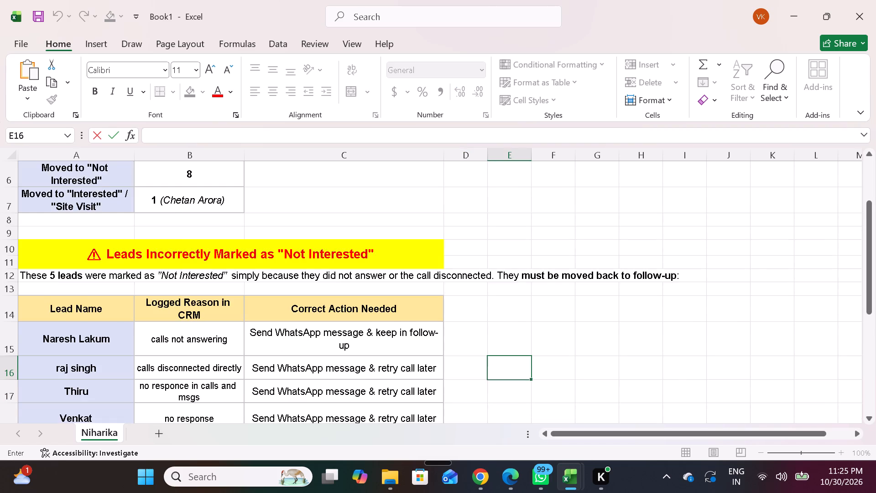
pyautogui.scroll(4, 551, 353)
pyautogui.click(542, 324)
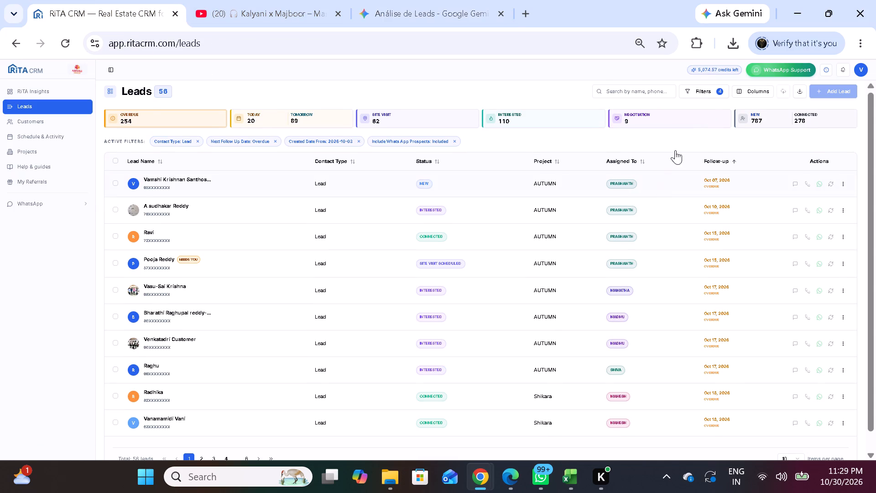
pyautogui.click(708, 100)
pyautogui.click(77, 138)
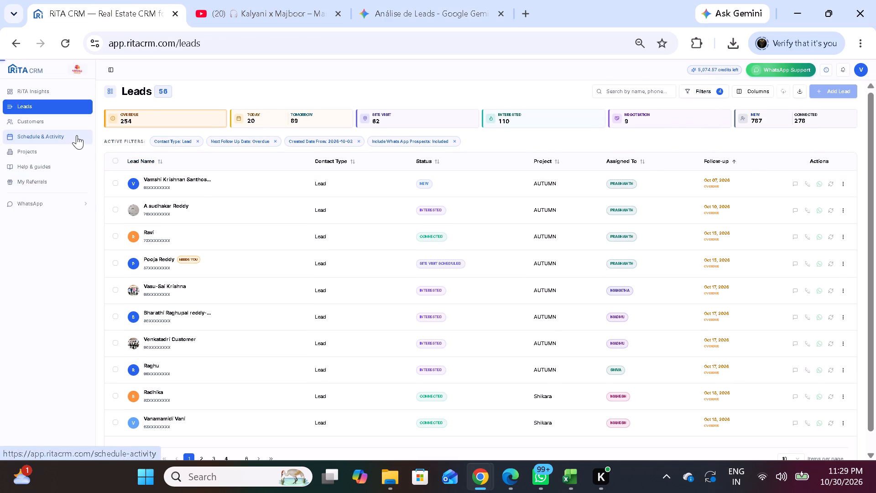
pyautogui.click(673, 102)
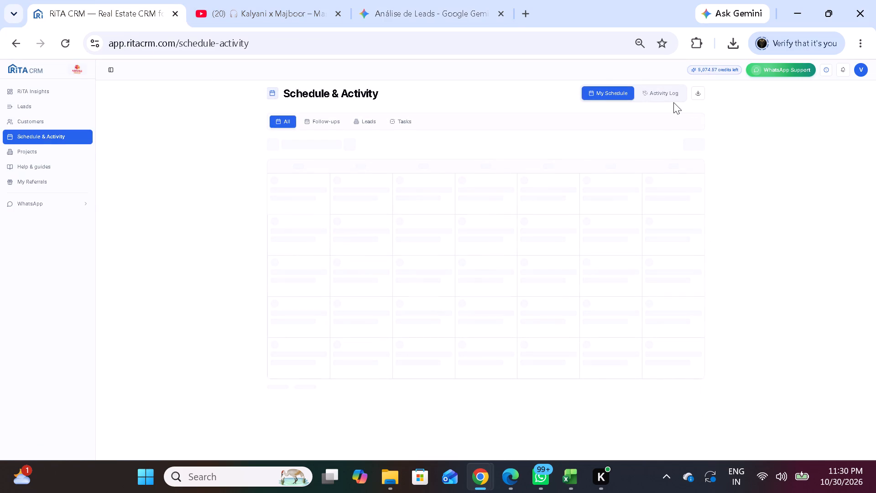
pyautogui.click(672, 96)
# Set the Activity Log's custom date range from 10/30/2026 to 10/30/2026.
pyautogui.click(683, 121)
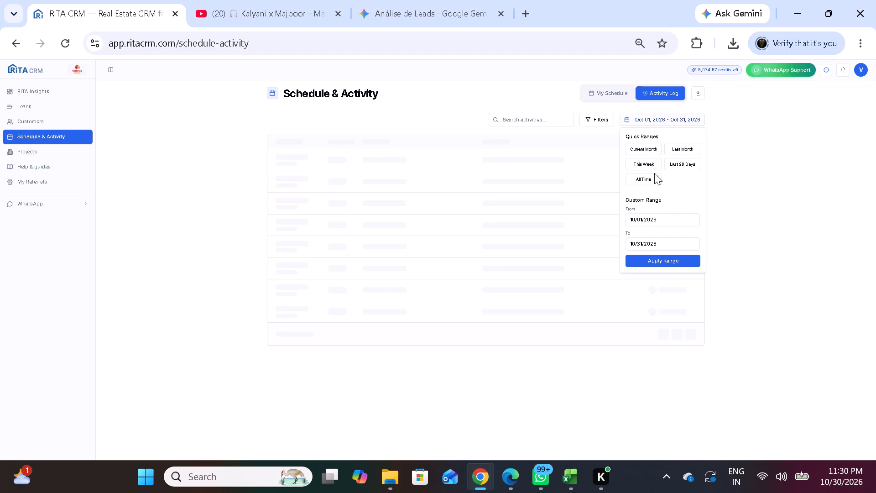
pyautogui.click(647, 215)
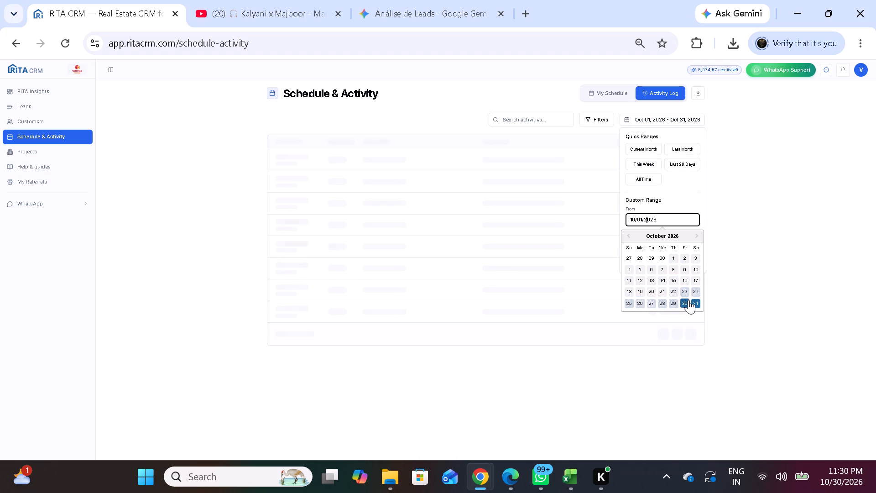
pyautogui.click(684, 300)
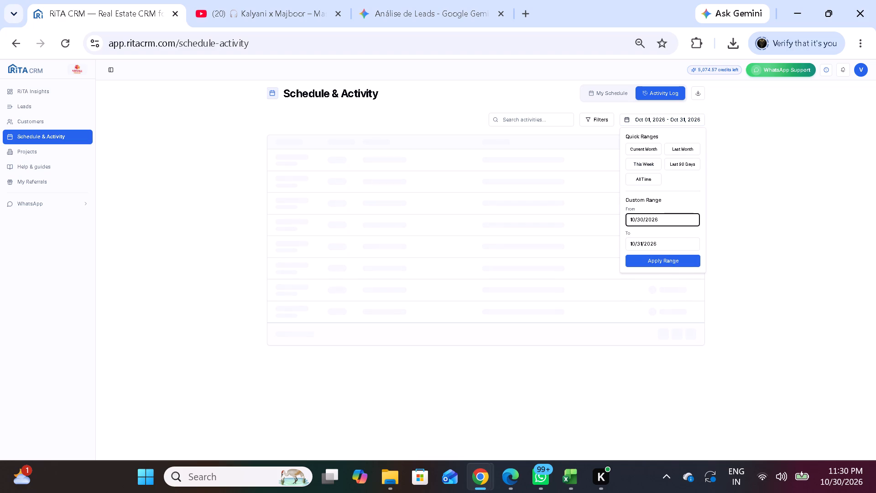
pyautogui.click(684, 240)
pyautogui.click(685, 329)
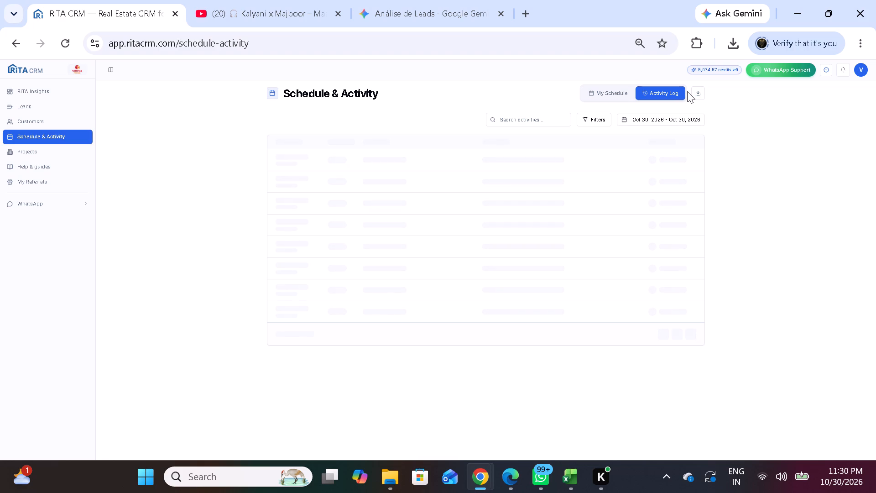
# Switch to the Book1 workbook in Excel and review the Niharika sheet's summary and table of leads incorrectly marked "Not Interested".
pyautogui.click(574, 470)
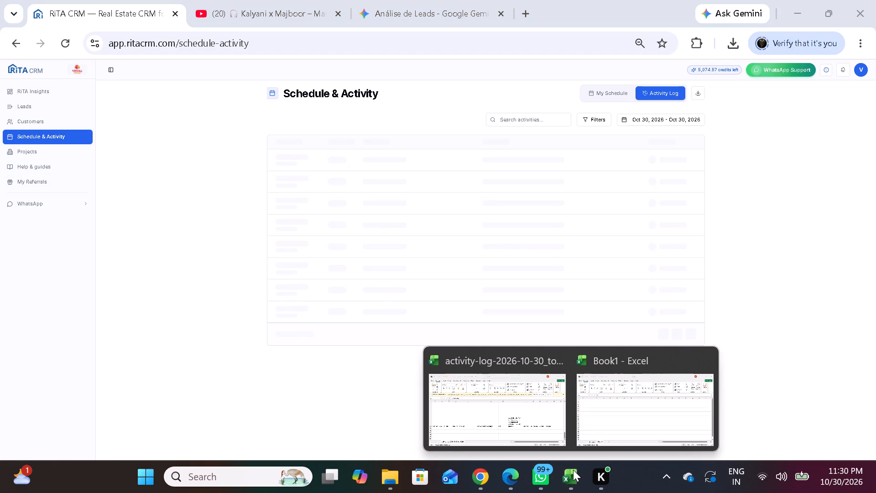
pyautogui.click(573, 470)
pyautogui.click(647, 477)
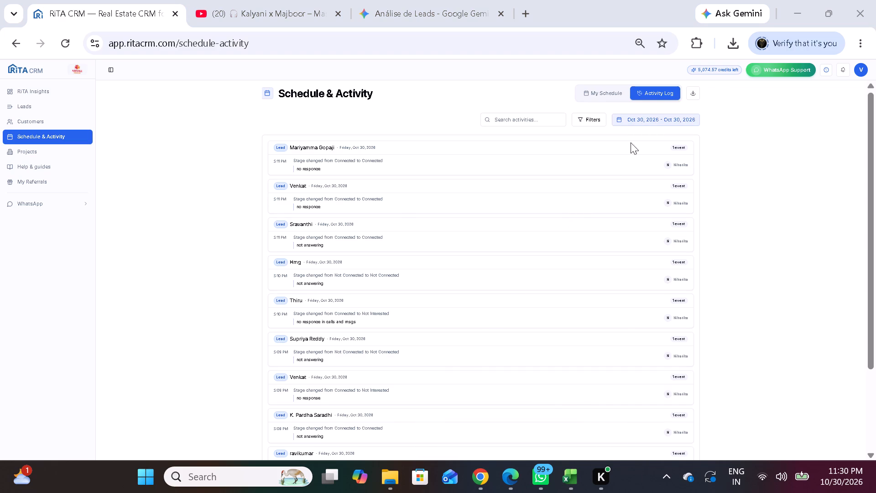
pyautogui.click(567, 481)
pyautogui.click(608, 409)
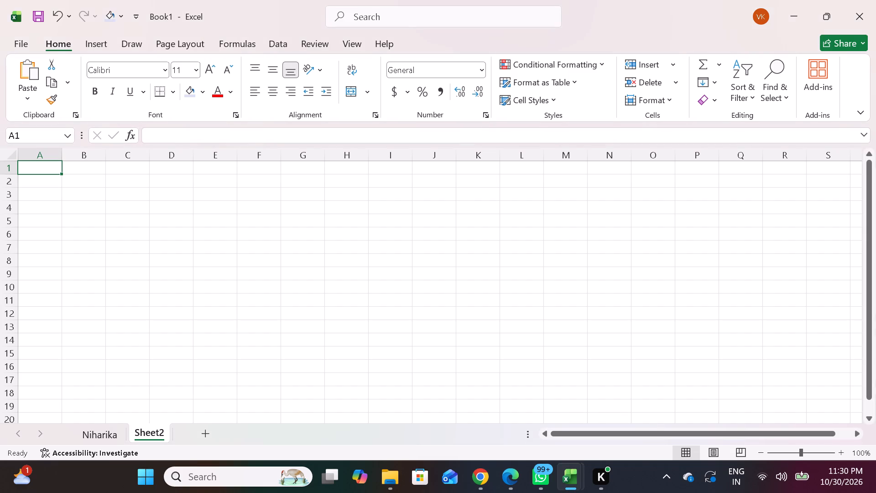
pyautogui.click(122, 434)
pyautogui.scroll(-2, 155, 333)
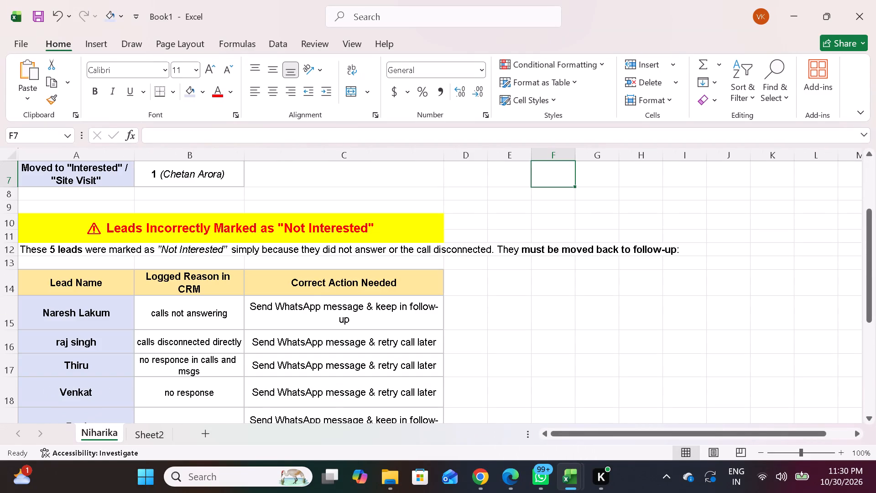
pyautogui.scroll(-1, 108, 320)
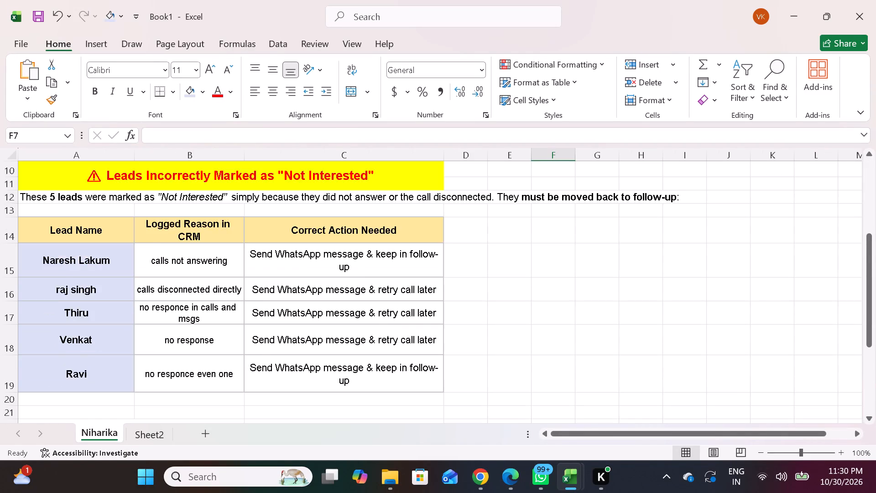
pyautogui.scroll(-1, 108, 320)
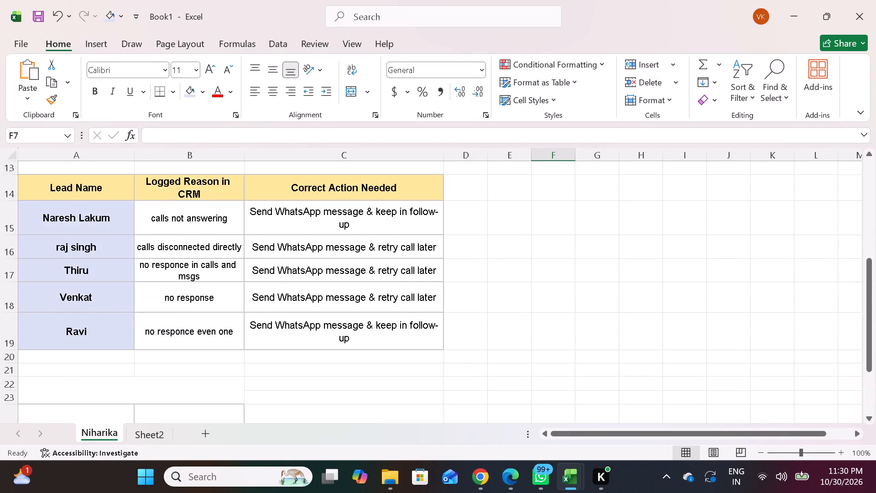
pyautogui.scroll(3, 91, 275)
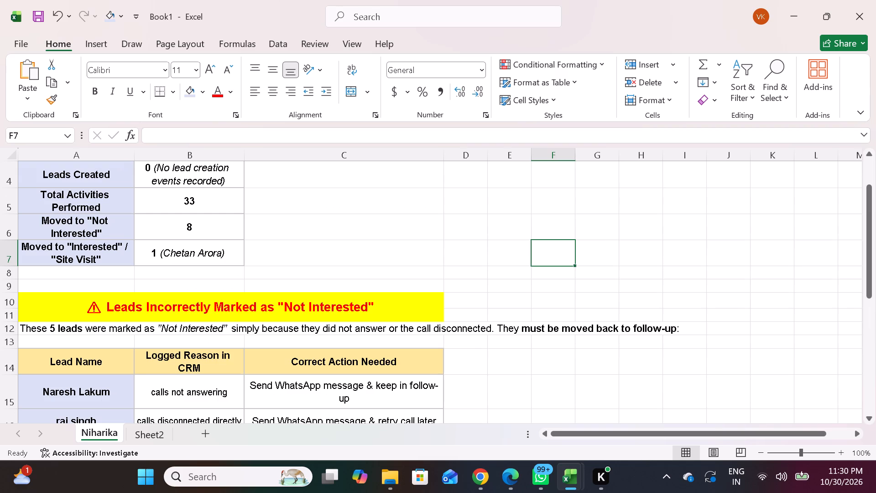
pyautogui.scroll(-1, 89, 275)
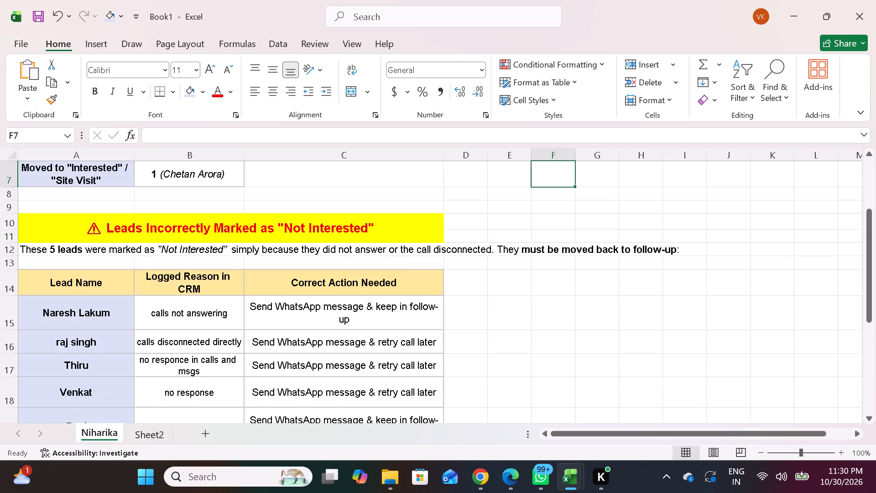
pyautogui.scroll(-1, 89, 275)
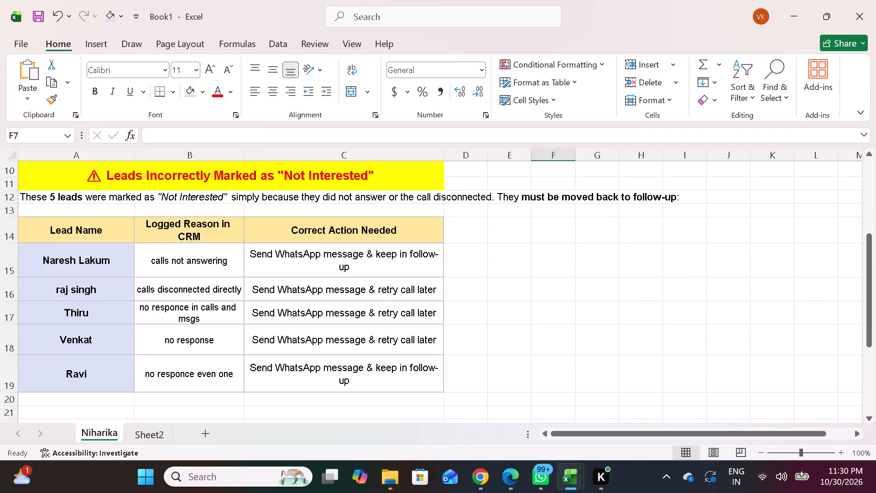
# Switch to the exported activity-log-2026-10-30 CSV workbook, check its rows briefly, and close it without saving the changes.
pyautogui.click(566, 476)
pyautogui.click(566, 476)
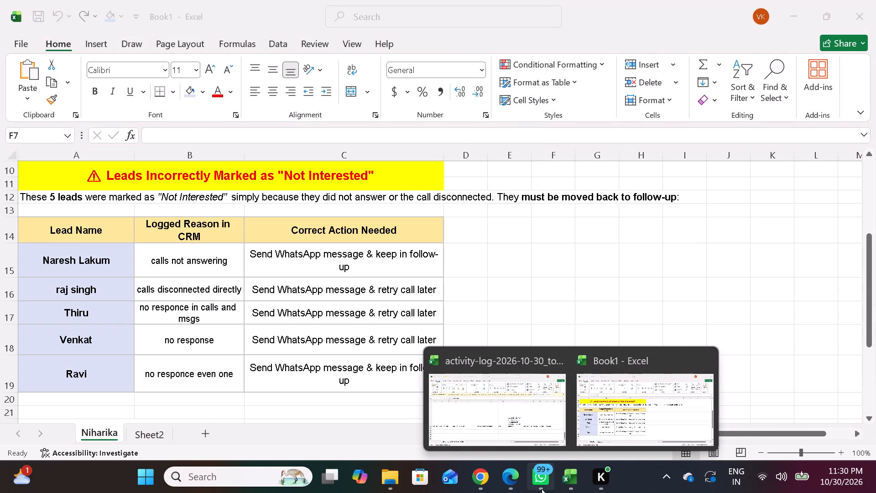
pyautogui.click(591, 415)
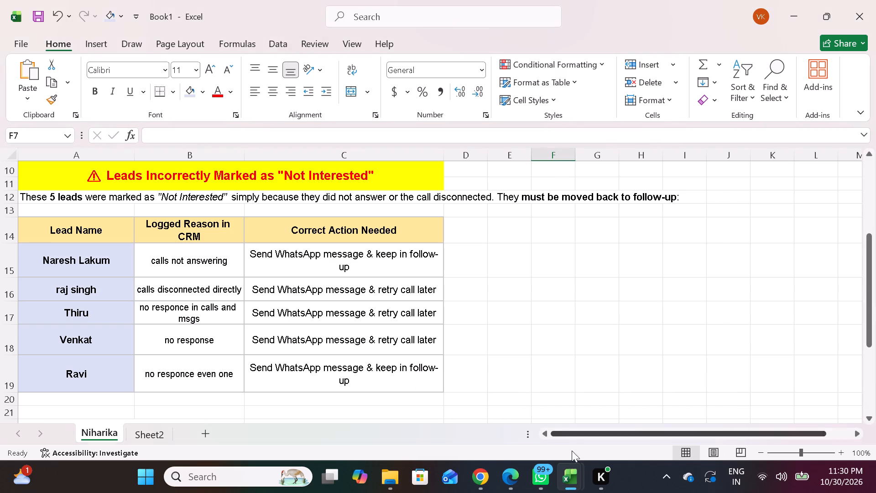
pyautogui.click(562, 474)
pyautogui.click(586, 401)
pyautogui.click(565, 478)
pyautogui.click(562, 475)
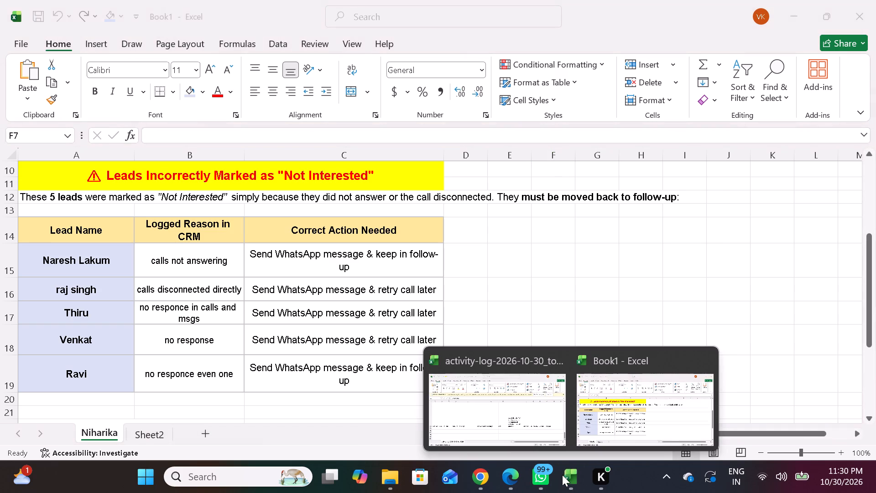
pyautogui.click(538, 409)
pyautogui.scroll(-3, 369, 364)
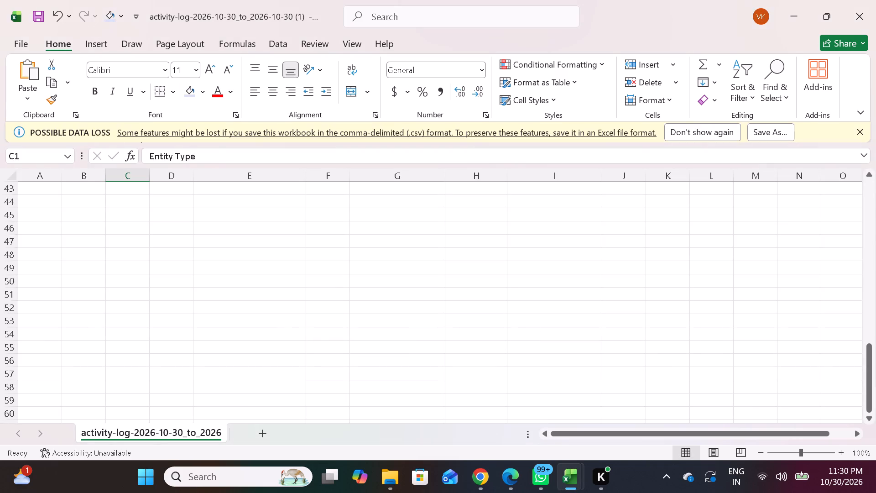
pyautogui.scroll(4, 408, 391)
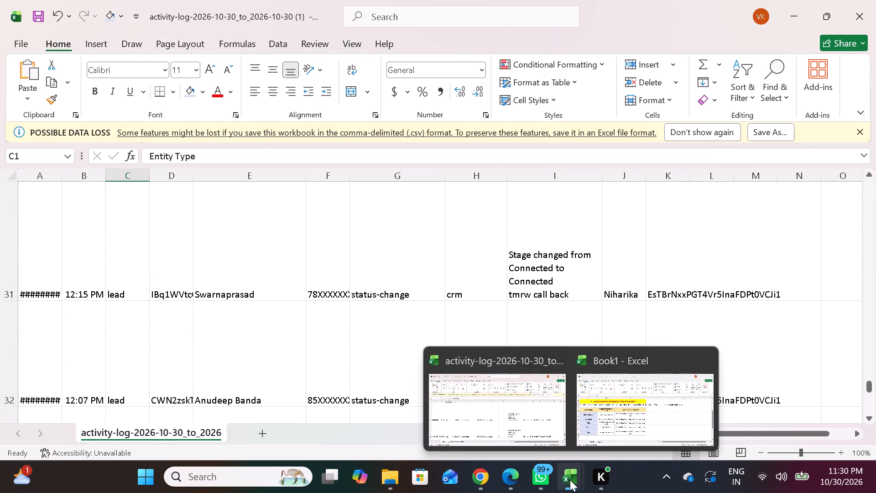
pyautogui.click(563, 366)
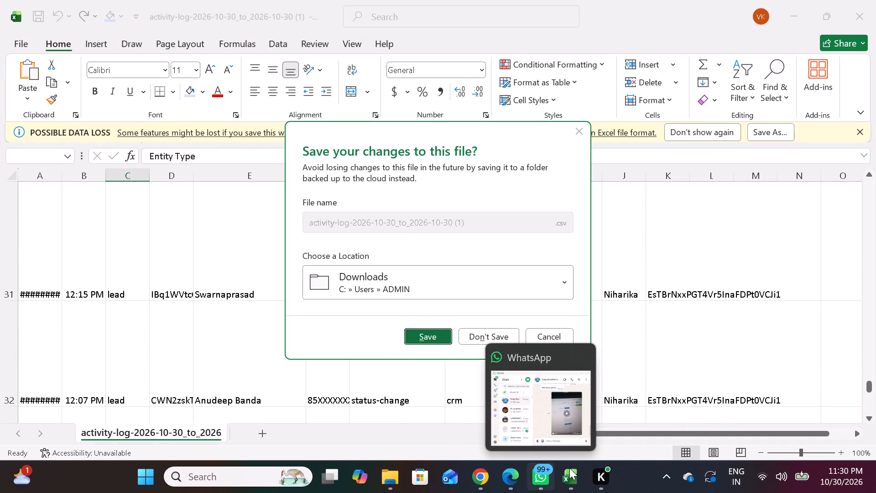
pyautogui.click(481, 335)
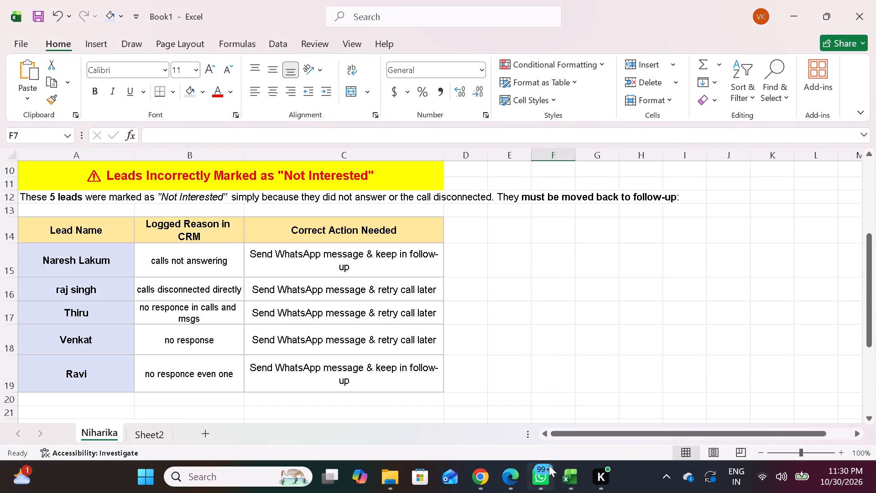
# Switch to RiTA CRM and filter the October 30 Activity Log to activities performed by Mamatha.
pyautogui.click(564, 476)
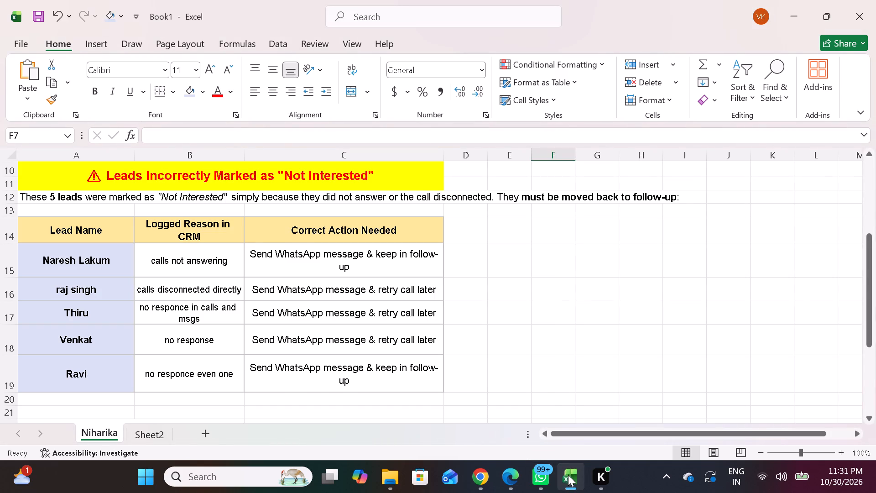
pyautogui.click(568, 474)
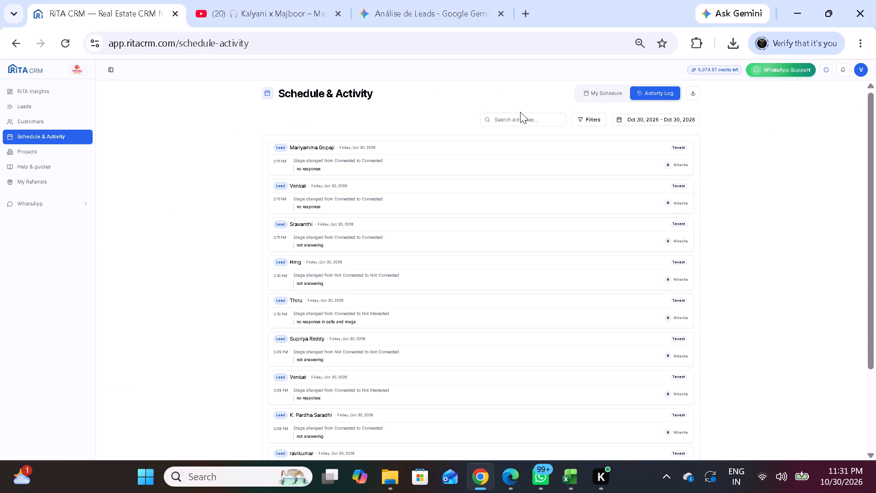
pyautogui.click(610, 118)
pyautogui.click(592, 126)
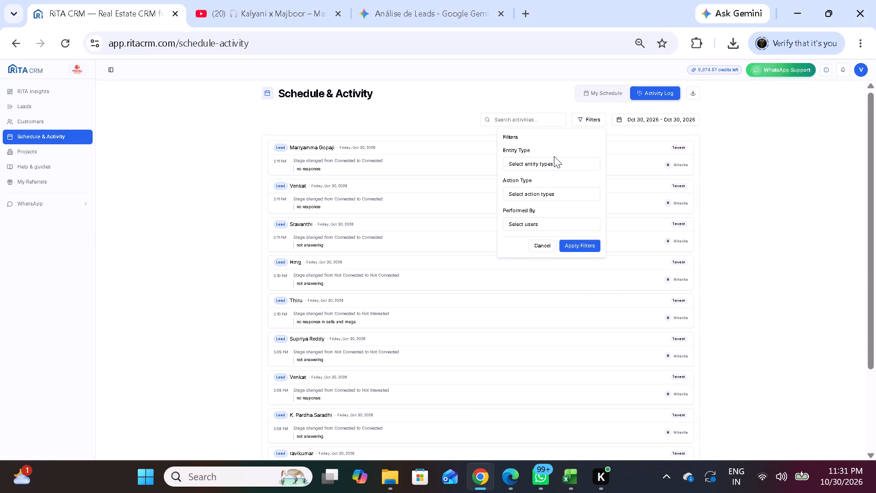
pyautogui.click(516, 228)
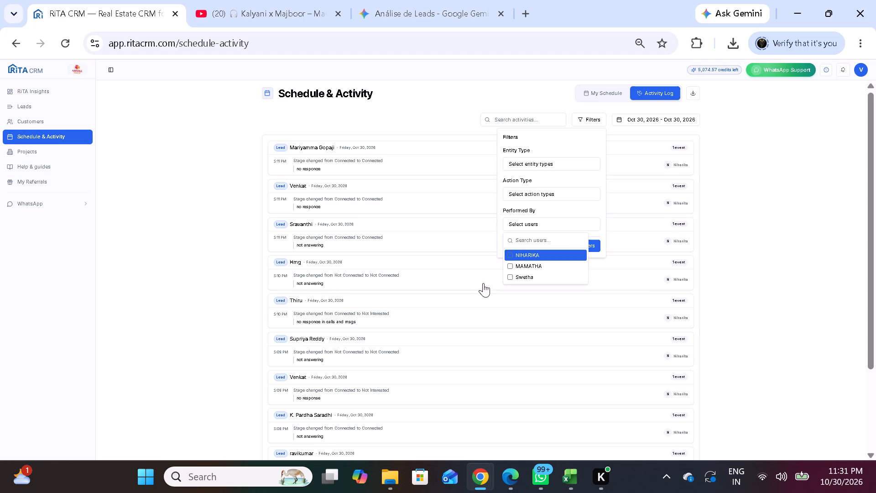
pyautogui.click(512, 265)
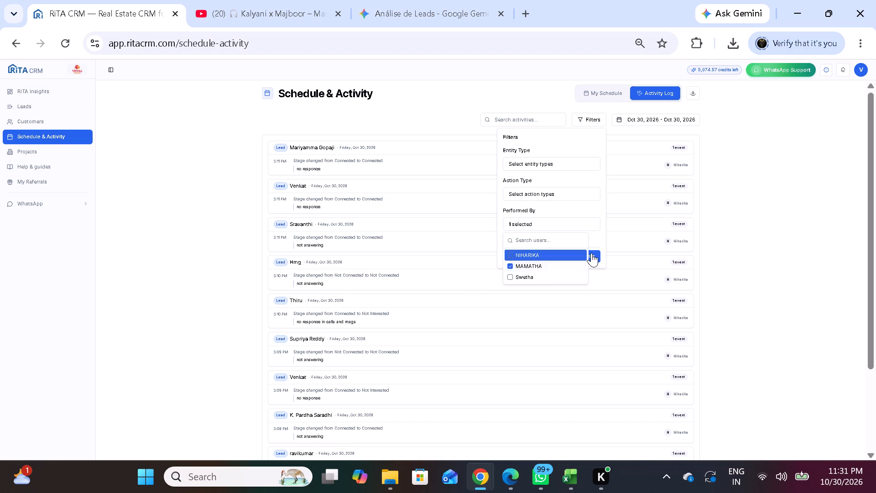
pyautogui.click(592, 254)
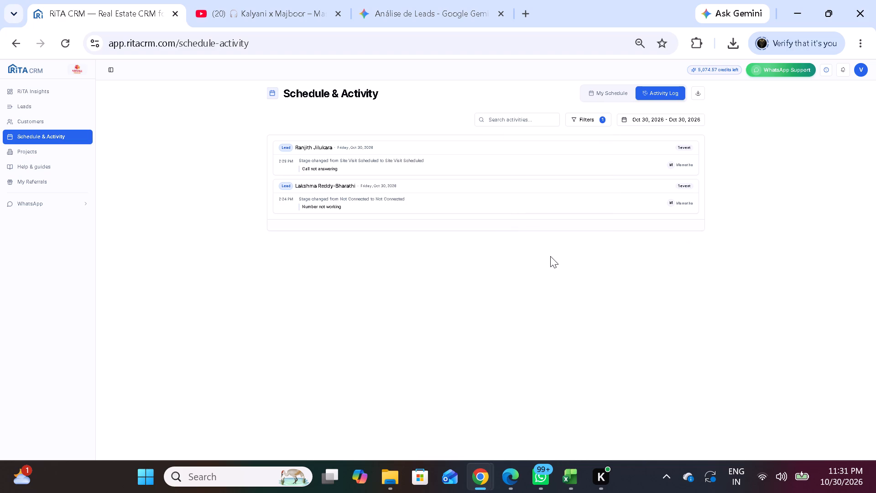
# Open the lead with the "Call not answering" remark from Mamatha's activities and review its full Lead History.
pyautogui.scroll(2, 29, 448)
pyautogui.click(322, 164)
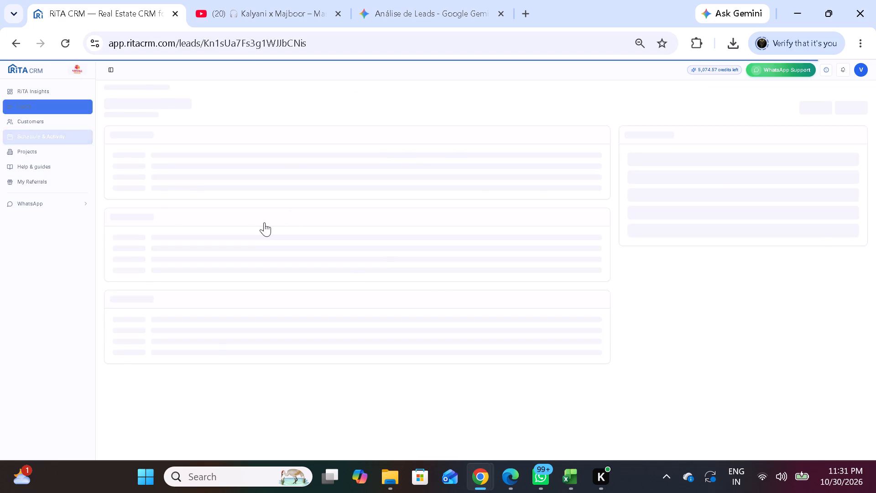
pyautogui.scroll(-2, 272, 291)
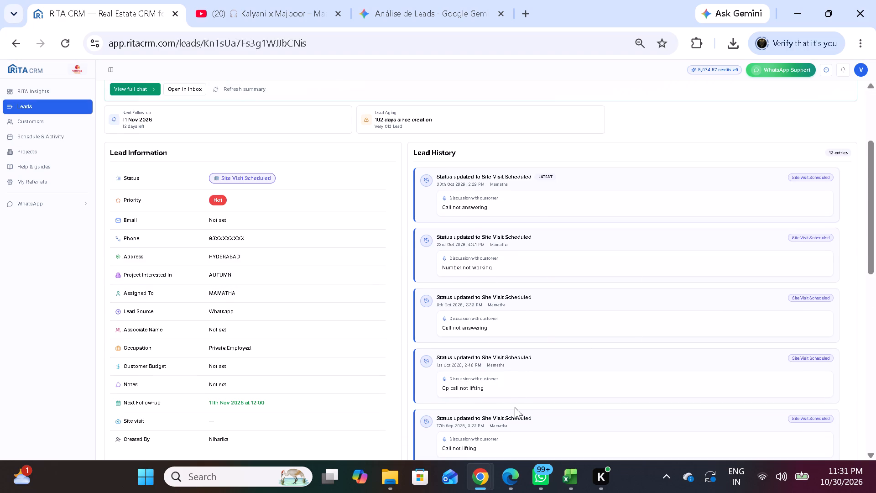
pyautogui.scroll(-1, 515, 407)
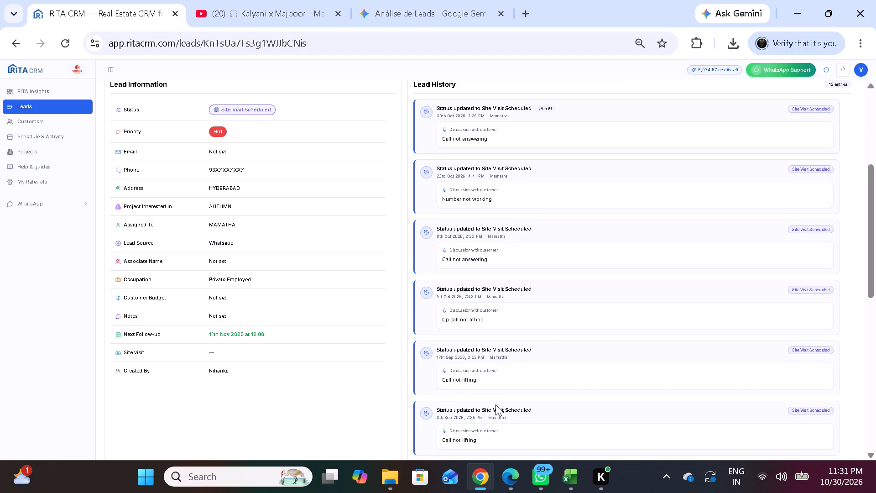
pyautogui.scroll(-5, 494, 409)
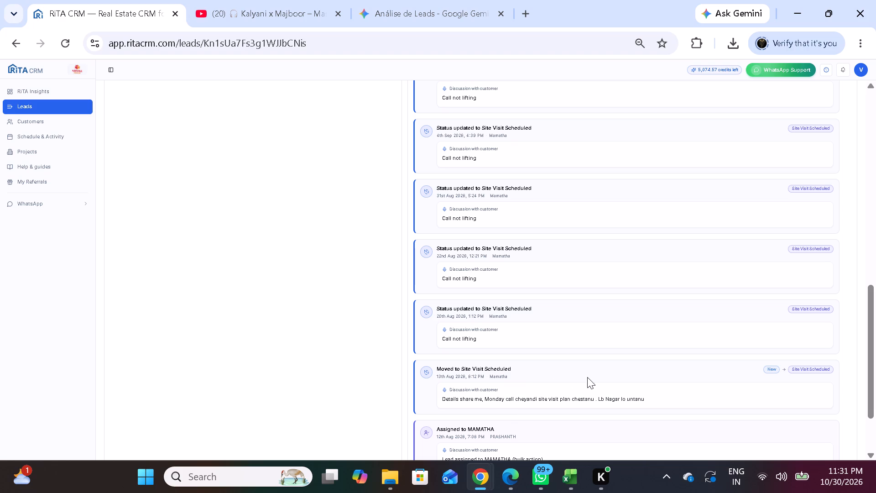
pyautogui.scroll(-1, 591, 379)
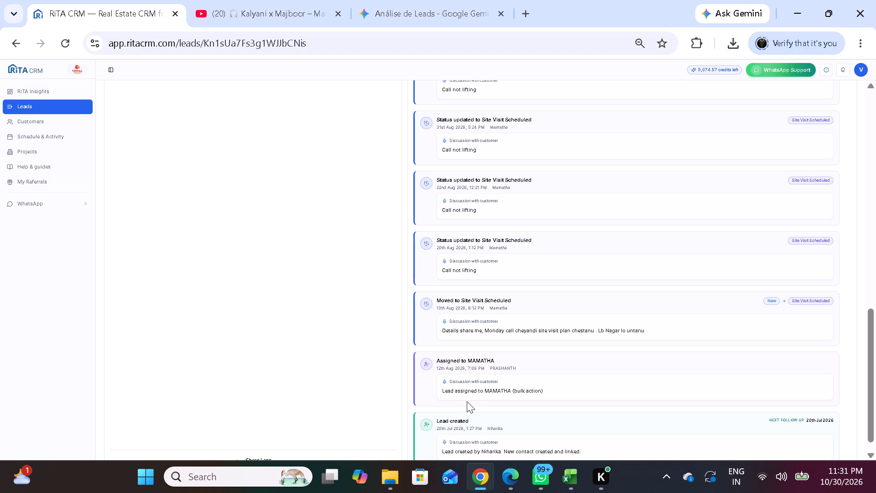
# Review the rest of the lead's history and open its full WhatsApp AI chat to read the messages.
pyautogui.scroll(-1, 464, 401)
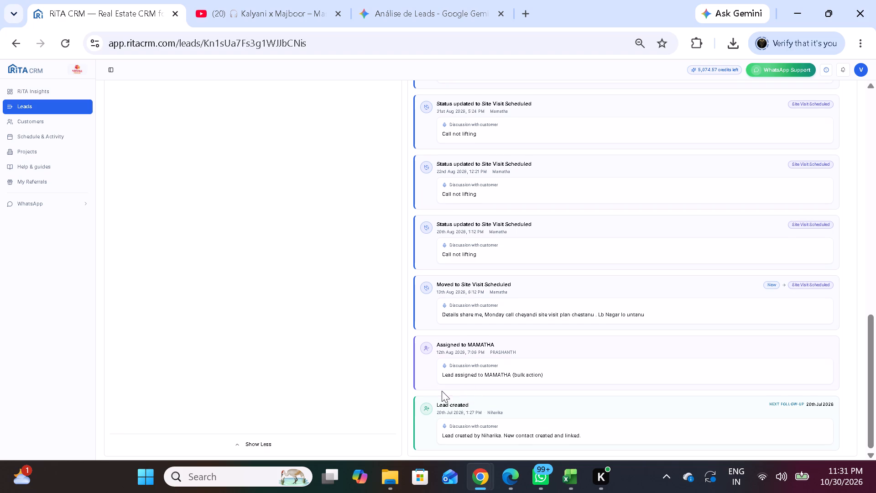
pyautogui.scroll(8, 558, 336)
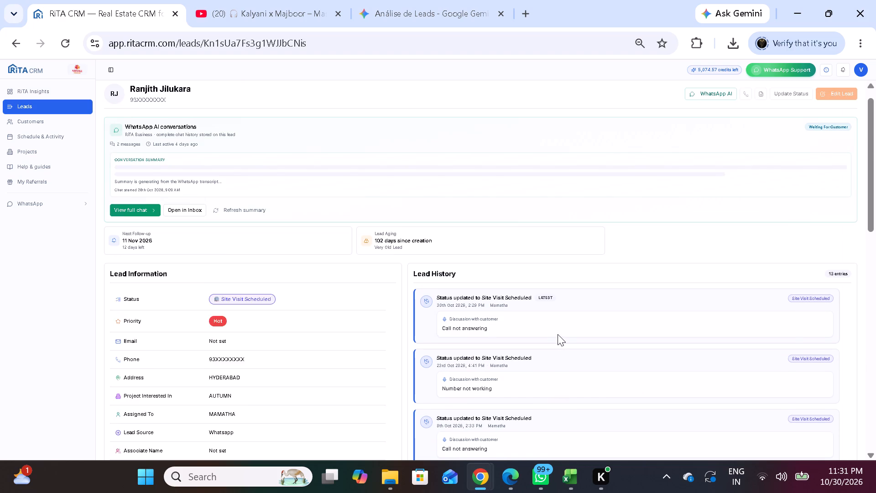
pyautogui.scroll(4, 558, 334)
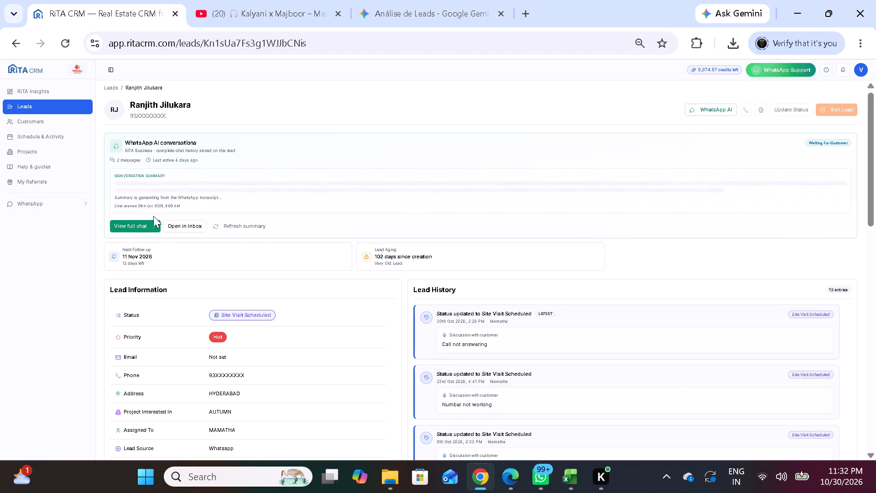
pyautogui.click(149, 231)
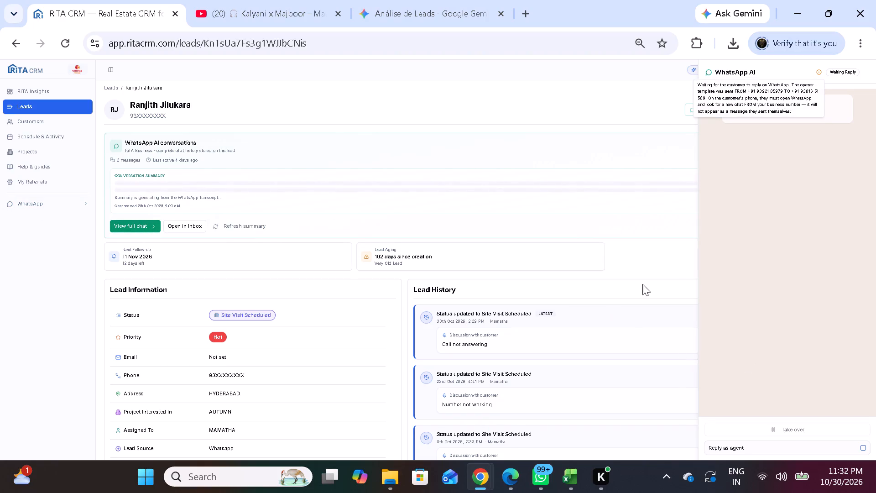
pyautogui.scroll(4, 803, 265)
pyautogui.scroll(-1, 751, 262)
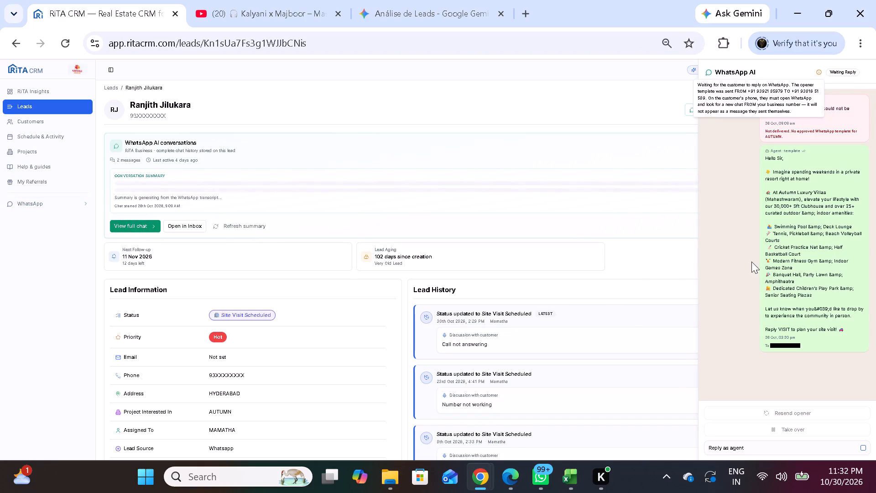
pyautogui.scroll(-1, 751, 262)
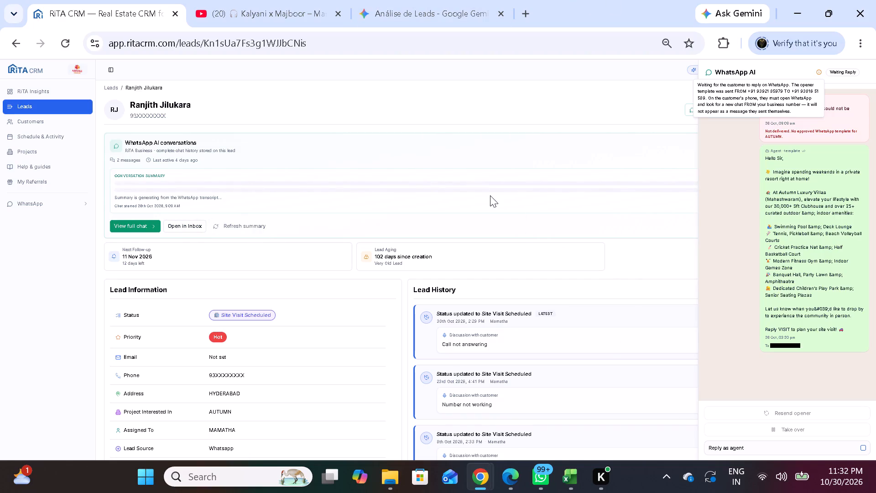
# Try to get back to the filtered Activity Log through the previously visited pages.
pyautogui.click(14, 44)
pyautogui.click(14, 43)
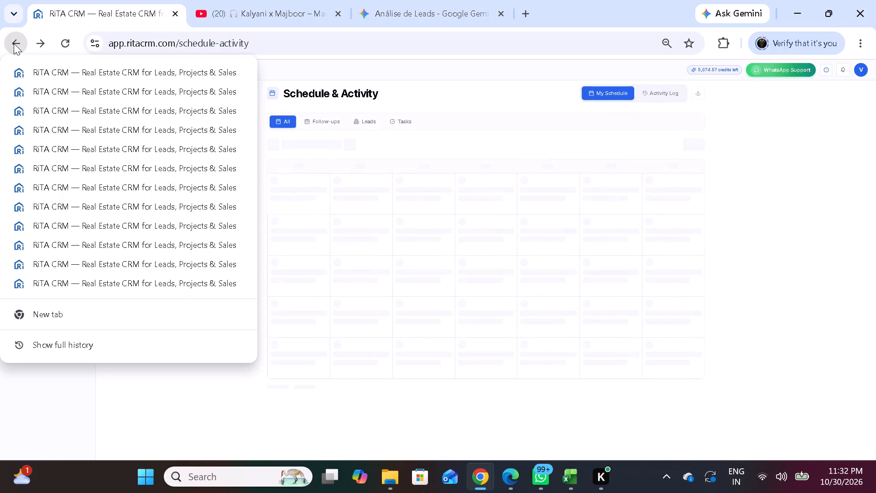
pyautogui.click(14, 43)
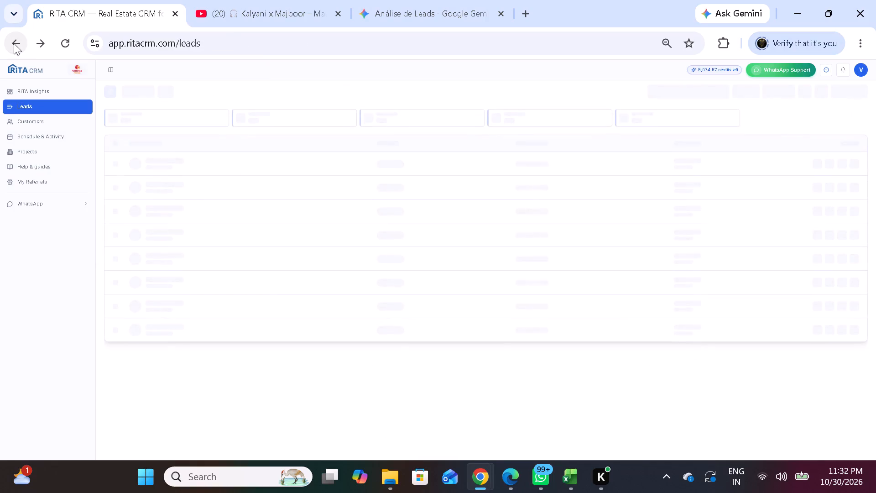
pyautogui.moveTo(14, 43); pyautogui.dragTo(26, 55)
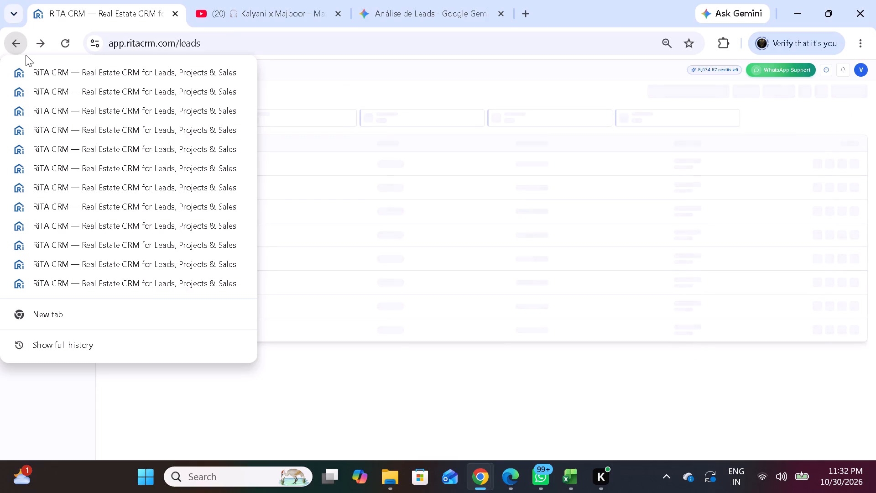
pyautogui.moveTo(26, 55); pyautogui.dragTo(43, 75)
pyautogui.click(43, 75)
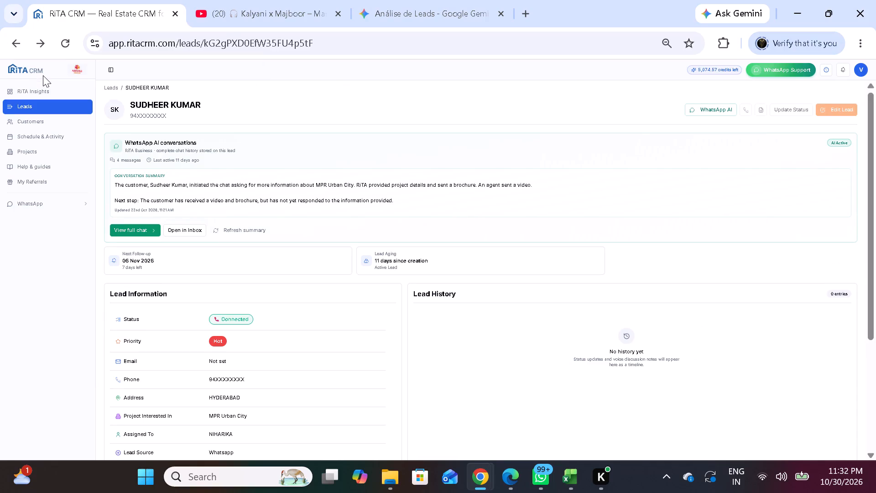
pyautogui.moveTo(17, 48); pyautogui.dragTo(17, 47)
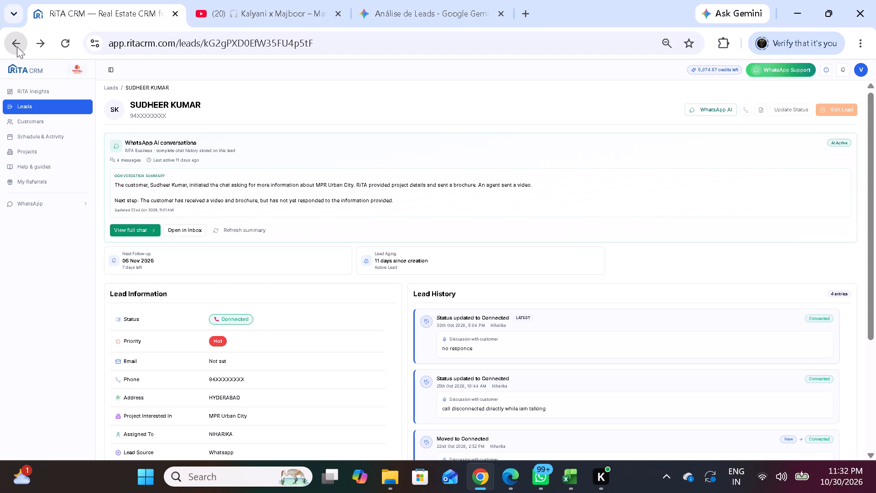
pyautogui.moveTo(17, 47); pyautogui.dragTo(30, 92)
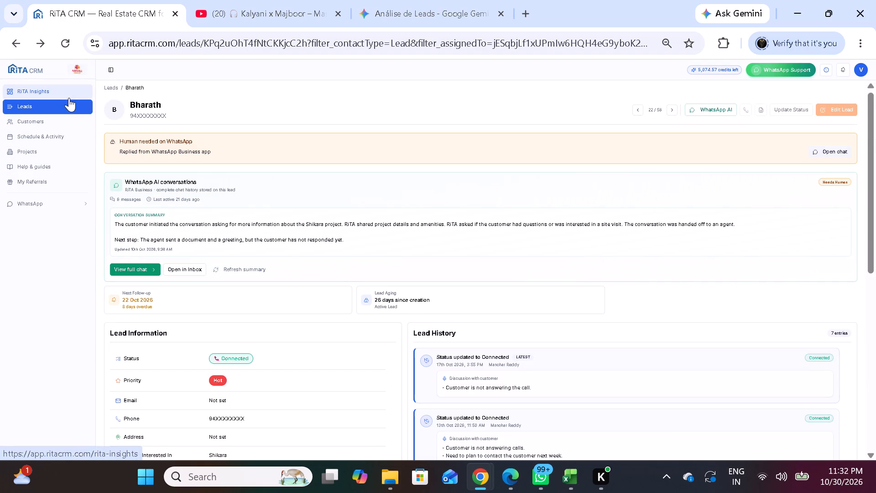
# Open the Activity Log in Schedule & Activity.
pyautogui.doubleClick(59, 131)
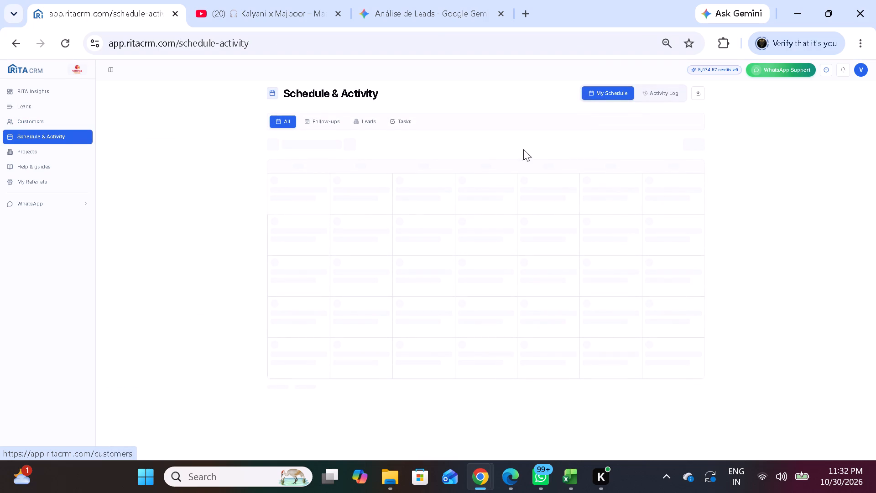
pyautogui.click(655, 86)
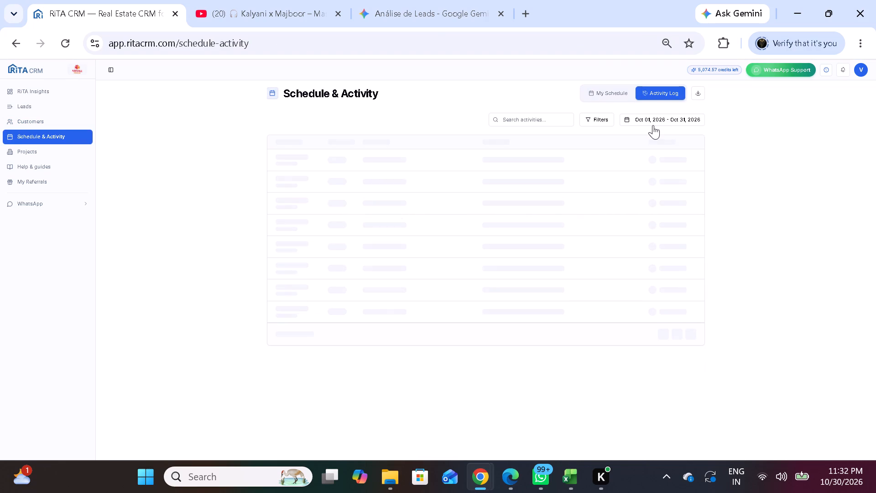
# Open the start date of the Activity Log's custom date range for editing.
pyautogui.click(652, 123)
pyautogui.click(668, 215)
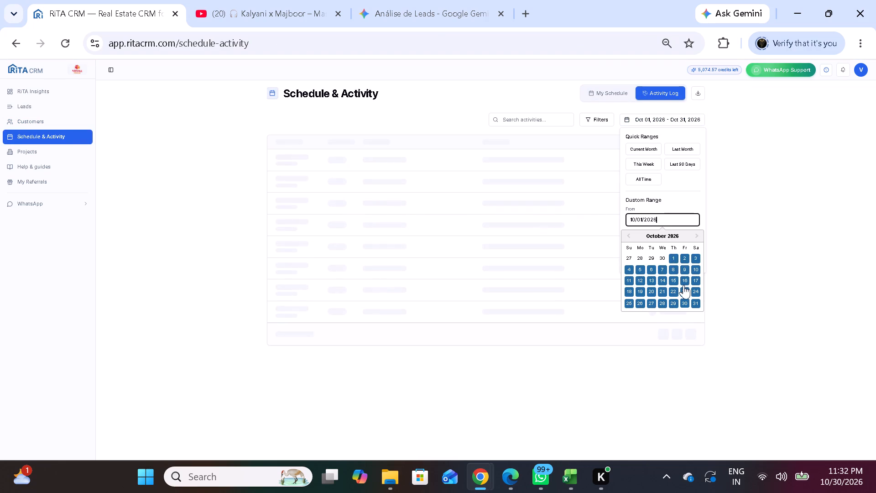
# Apply a custom date range from 10/30/2026 to 10/31/2026 to the Activity Log and open its filters.
pyautogui.click(683, 305)
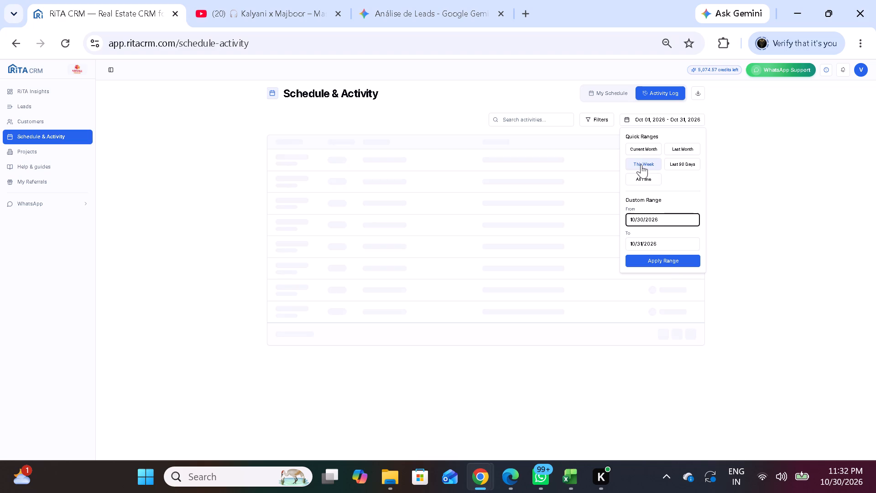
pyautogui.click(648, 264)
pyautogui.click(589, 121)
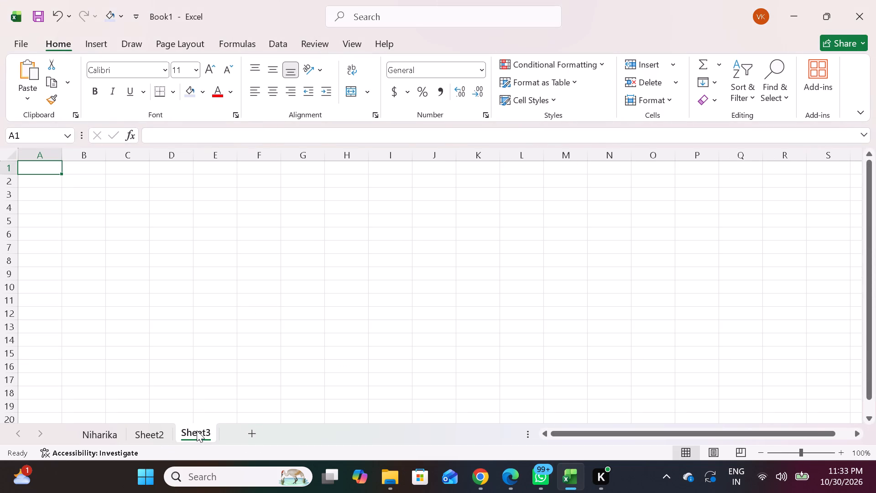
pyautogui.hotkey('ctrl', 'v')
pyautogui.hotkey('ctrl', 'v')
pyautogui.hotkey('ctrl', 'v')
pyautogui.hotkey('ctrl', 'v')
pyautogui.click(285, 375)
pyautogui.scroll(-4, 189, 351)
pyautogui.scroll(6, 185, 354)
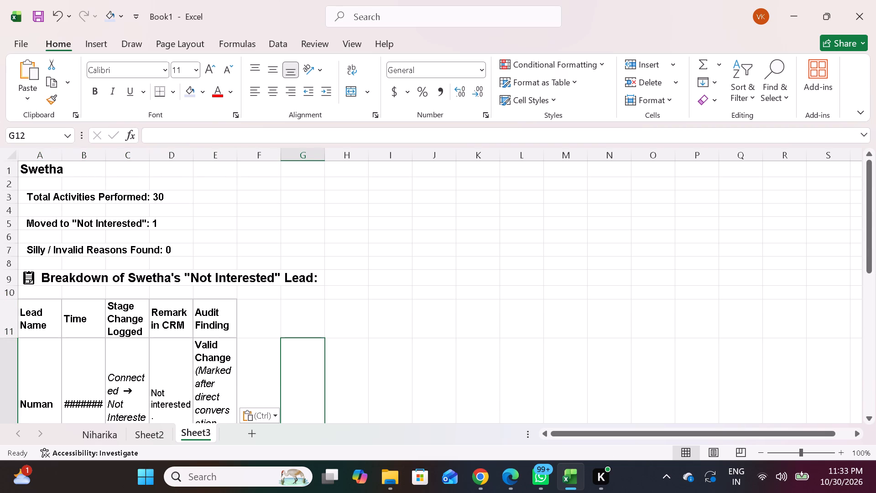
# Widen columns A through E on Swetha's sheet to fit the lead breakdown table's headings and entries.
pyautogui.moveTo(236, 151); pyautogui.dragTo(270, 158)
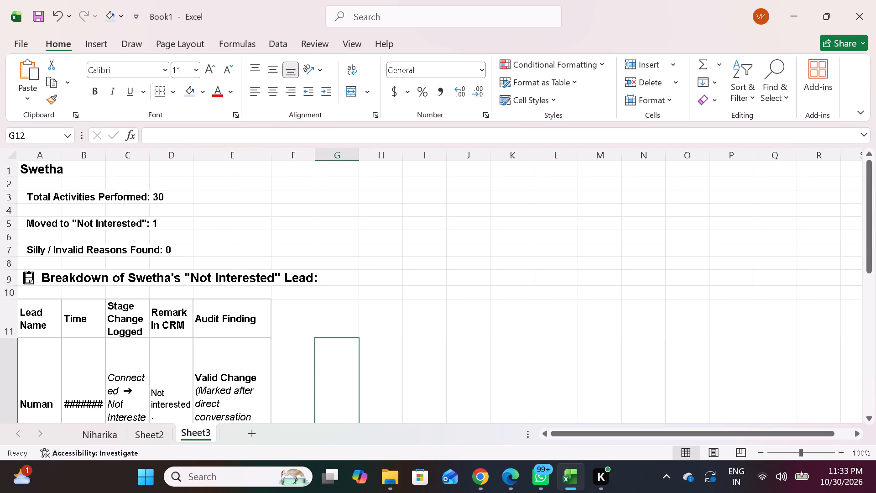
pyautogui.moveTo(189, 151); pyautogui.dragTo(219, 151)
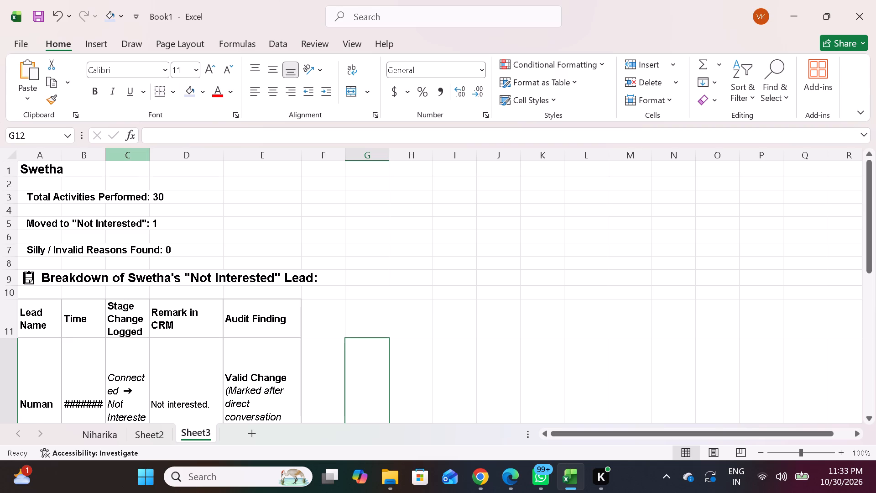
pyautogui.moveTo(149, 156); pyautogui.dragTo(173, 155)
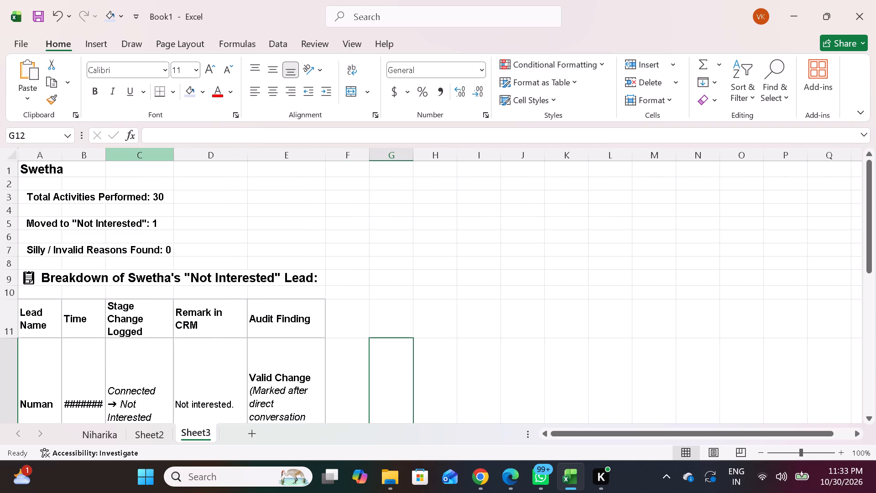
pyautogui.moveTo(107, 157); pyautogui.dragTo(128, 157)
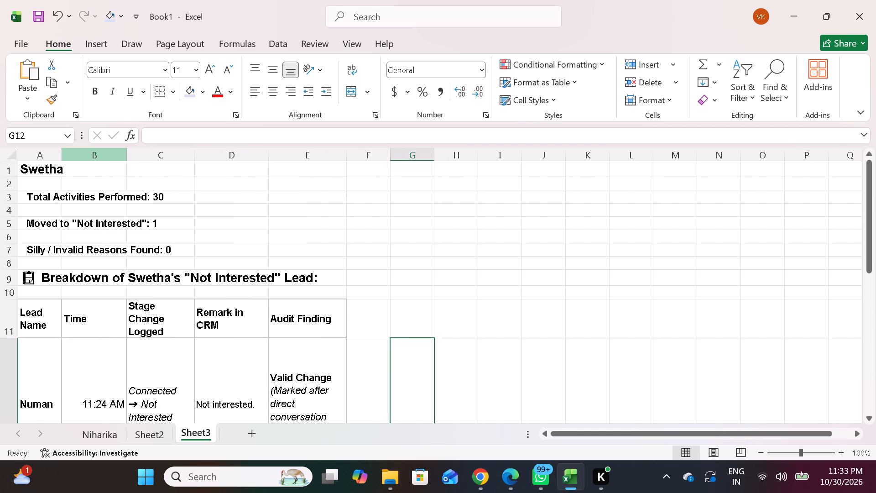
pyautogui.moveTo(62, 153); pyautogui.dragTo(80, 155)
pyautogui.click(524, 175)
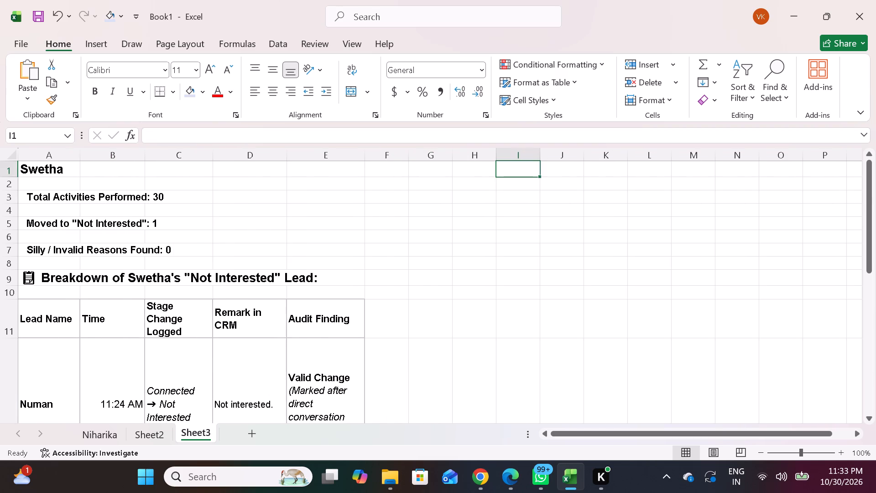
# Reduce the height of row 12, the Numan lead row, to fit its audit finding text more closely.
pyautogui.scroll(-3, 292, 313)
pyautogui.scroll(1, 237, 300)
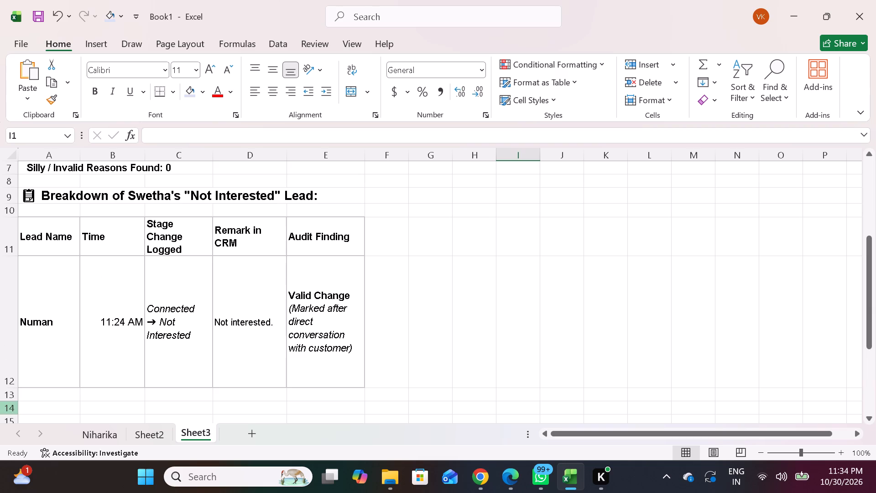
pyautogui.moveTo(18, 387); pyautogui.dragTo(24, 365)
pyautogui.click(24, 365)
pyautogui.moveTo(16, 387); pyautogui.dragTo(16, 382)
pyautogui.moveTo(16, 376); pyautogui.dragTo(17, 372)
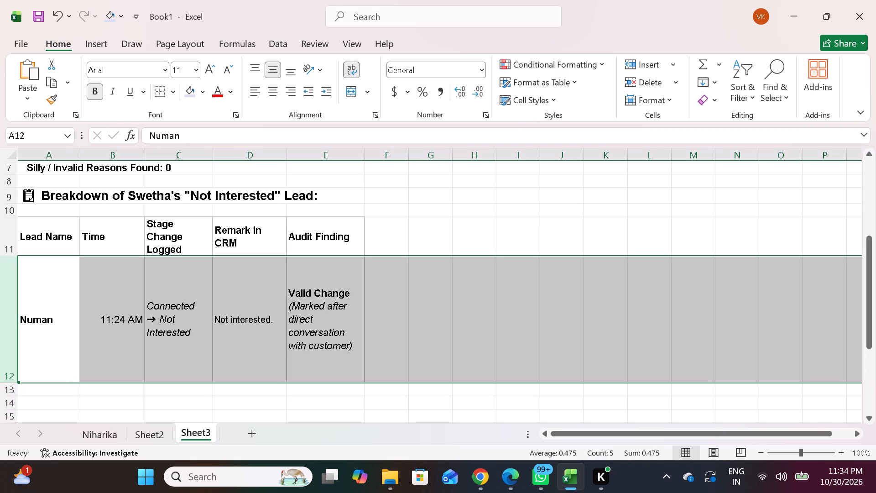
pyautogui.moveTo(16, 382); pyautogui.dragTo(24, 352)
pyautogui.click(458, 211)
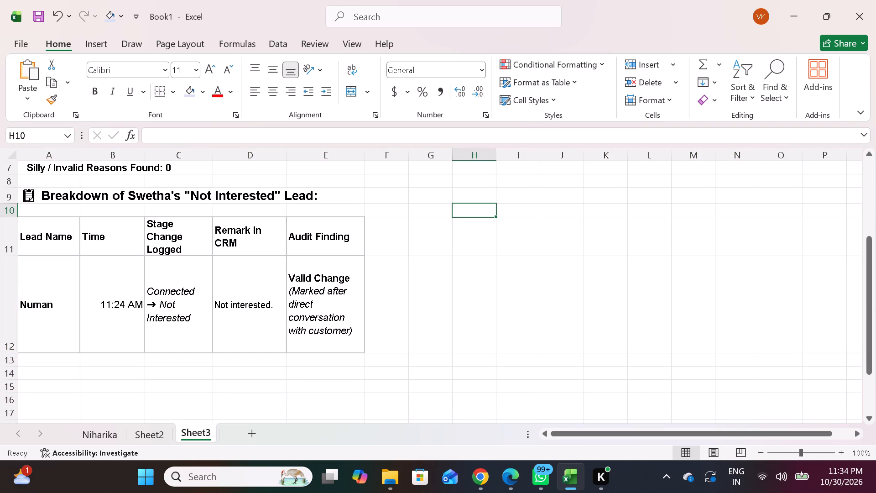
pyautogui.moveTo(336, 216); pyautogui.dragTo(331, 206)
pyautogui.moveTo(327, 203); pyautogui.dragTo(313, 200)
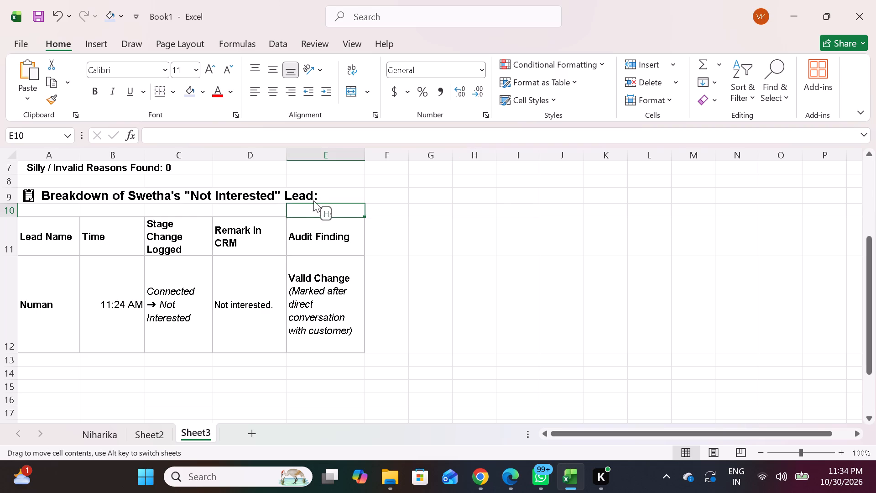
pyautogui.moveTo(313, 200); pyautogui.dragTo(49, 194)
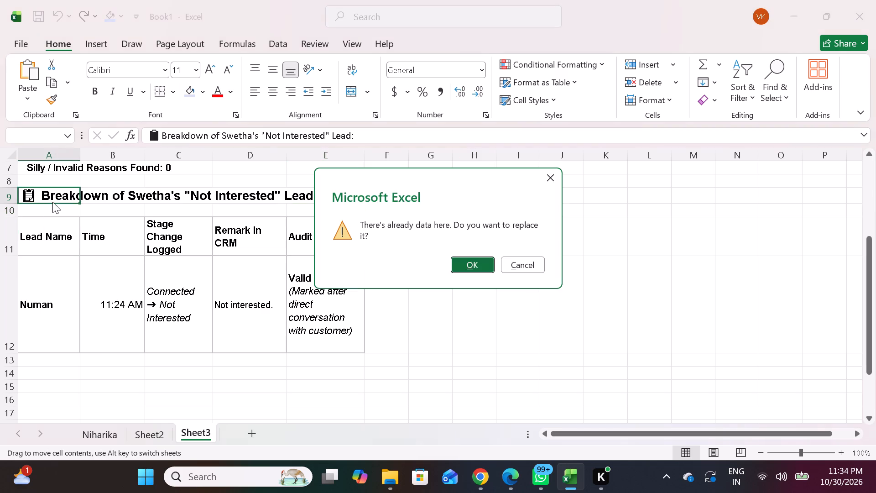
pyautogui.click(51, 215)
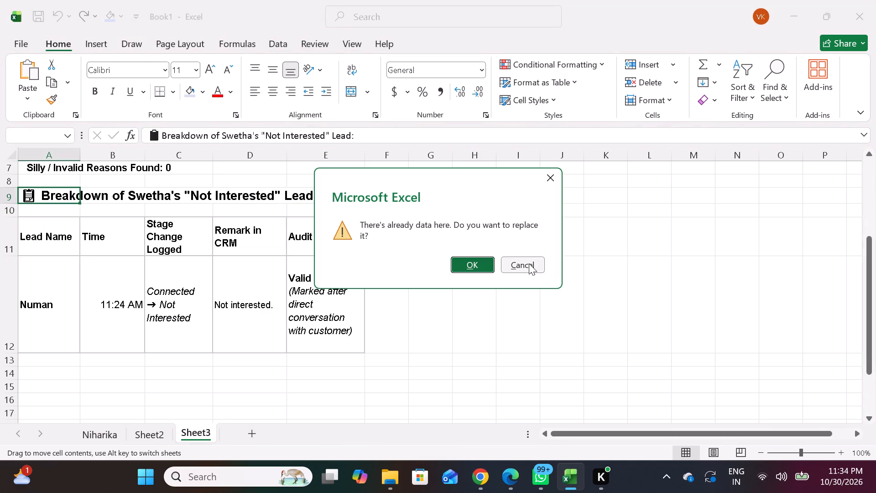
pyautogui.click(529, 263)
# Merge and center the "Breakdown of Swetha's 'Not Interested' Lead" heading across A9:E10.
pyautogui.click(302, 198)
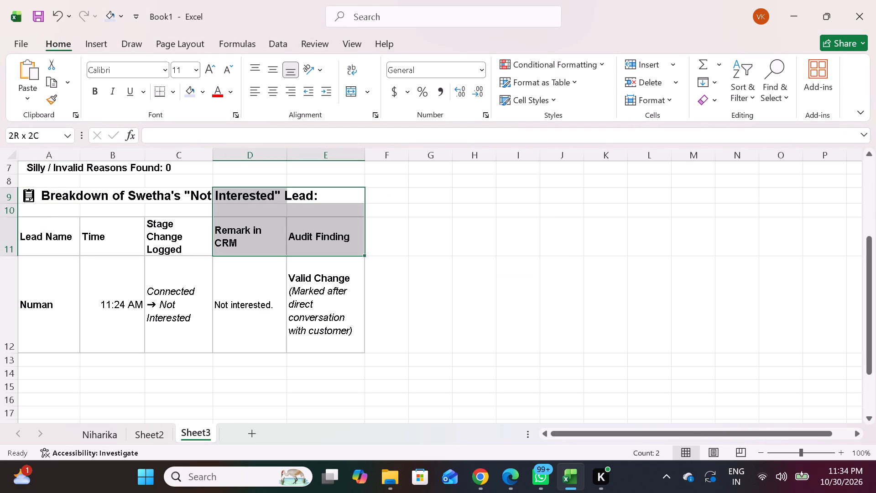
pyautogui.moveTo(304, 200); pyautogui.dragTo(296, 203)
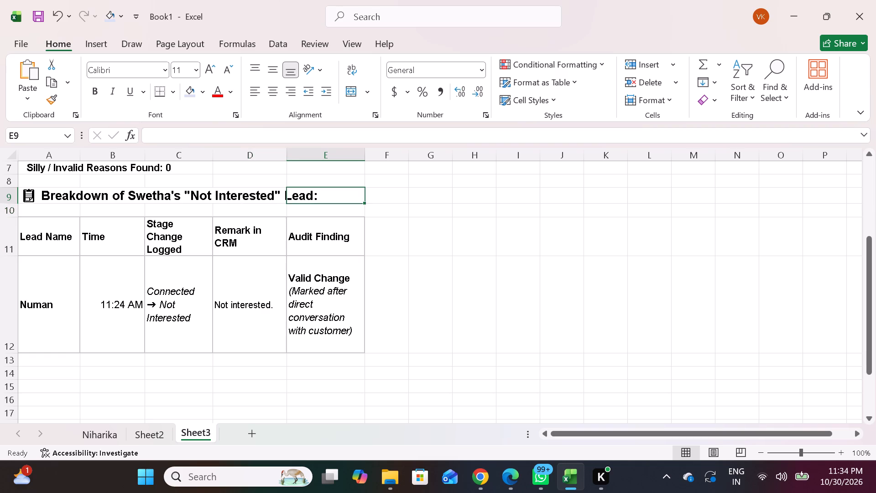
pyautogui.moveTo(296, 203); pyautogui.dragTo(17, 216)
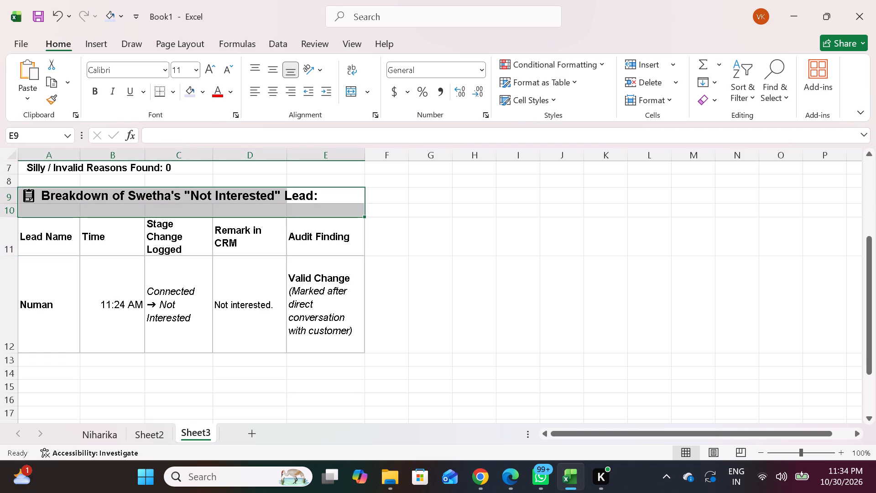
pyautogui.click(351, 91)
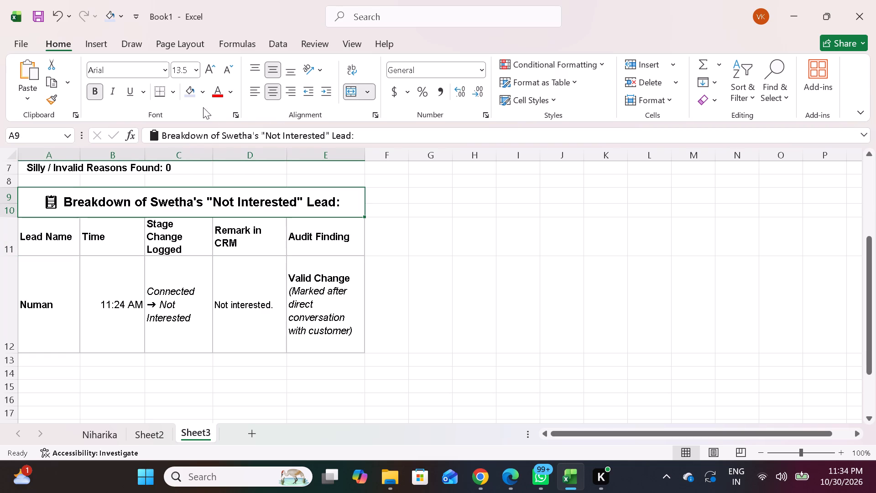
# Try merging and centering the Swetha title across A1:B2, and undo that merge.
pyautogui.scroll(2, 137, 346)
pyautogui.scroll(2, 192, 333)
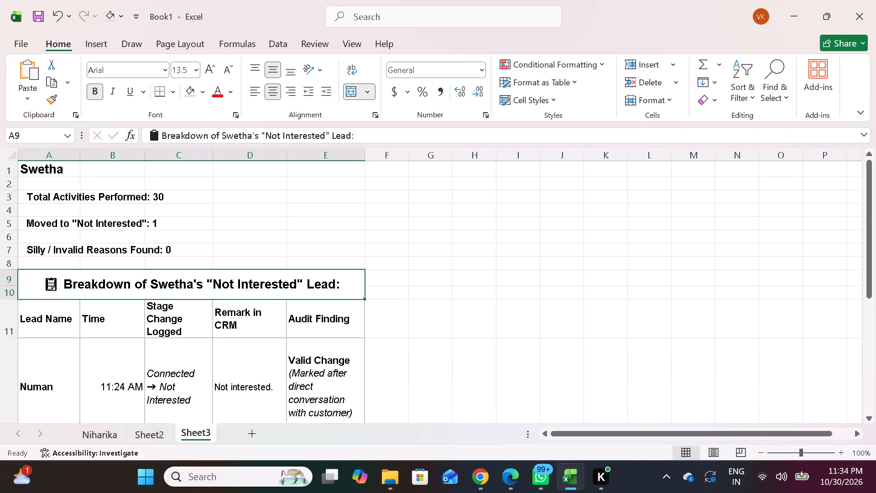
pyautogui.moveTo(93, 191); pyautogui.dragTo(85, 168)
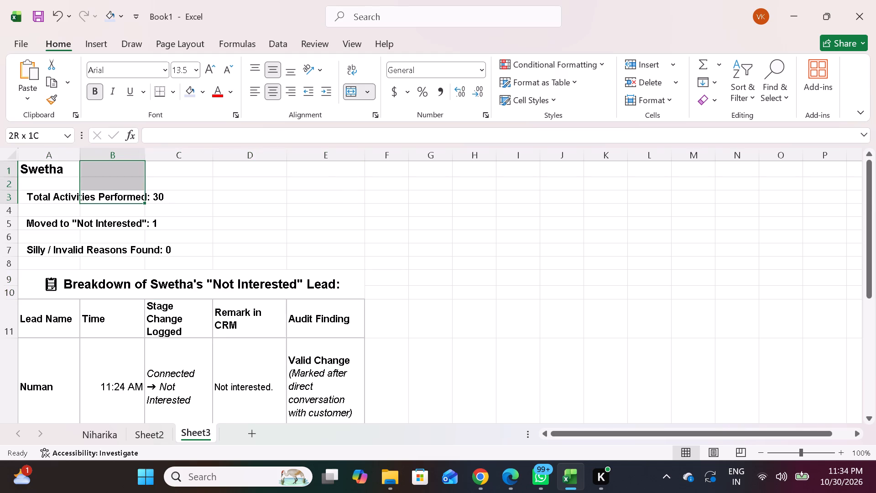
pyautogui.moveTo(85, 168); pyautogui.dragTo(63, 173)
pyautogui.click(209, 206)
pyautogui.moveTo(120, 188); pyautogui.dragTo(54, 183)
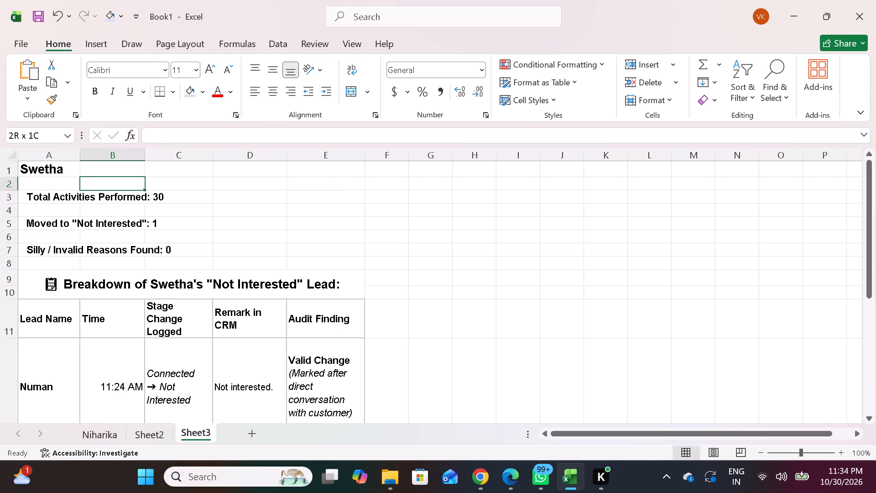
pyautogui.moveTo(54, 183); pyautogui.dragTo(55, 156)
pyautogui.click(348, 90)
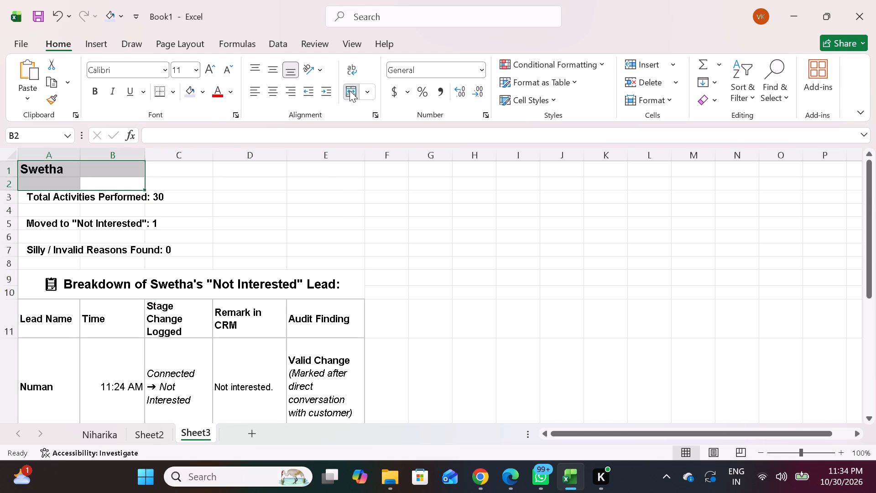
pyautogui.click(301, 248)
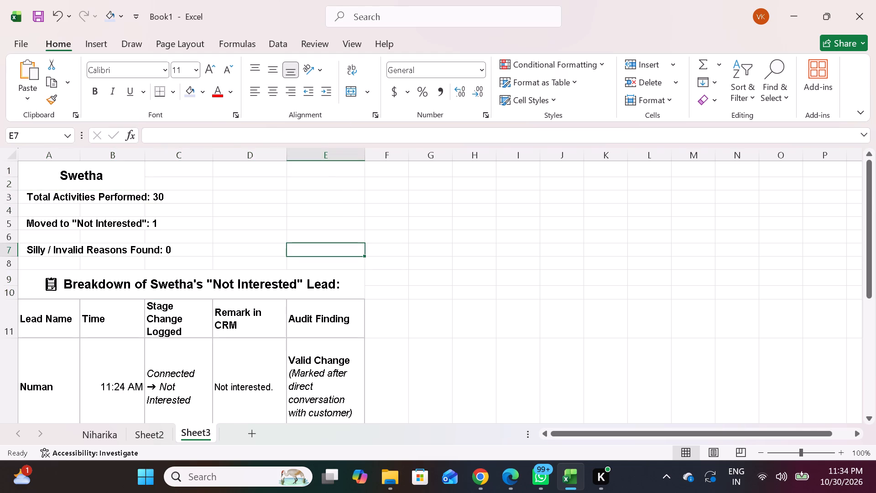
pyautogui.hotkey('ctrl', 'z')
# Merge and center the Swetha title across A1:E2, matching the width of the lead table.
pyautogui.click(188, 194)
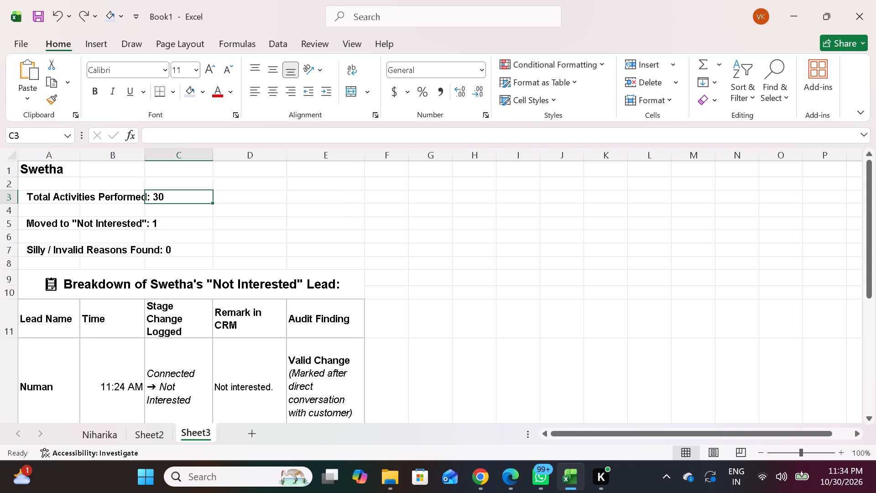
pyautogui.moveTo(276, 184); pyautogui.dragTo(90, 169)
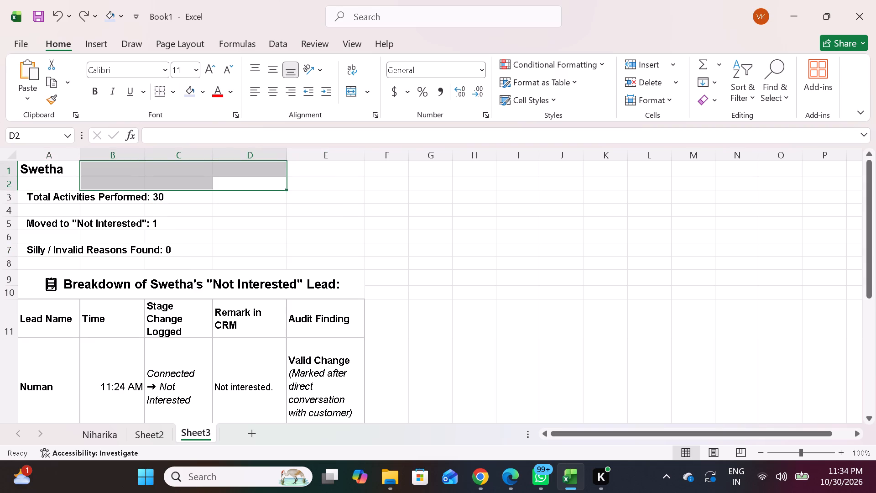
pyautogui.moveTo(332, 188); pyautogui.dragTo(42, 168)
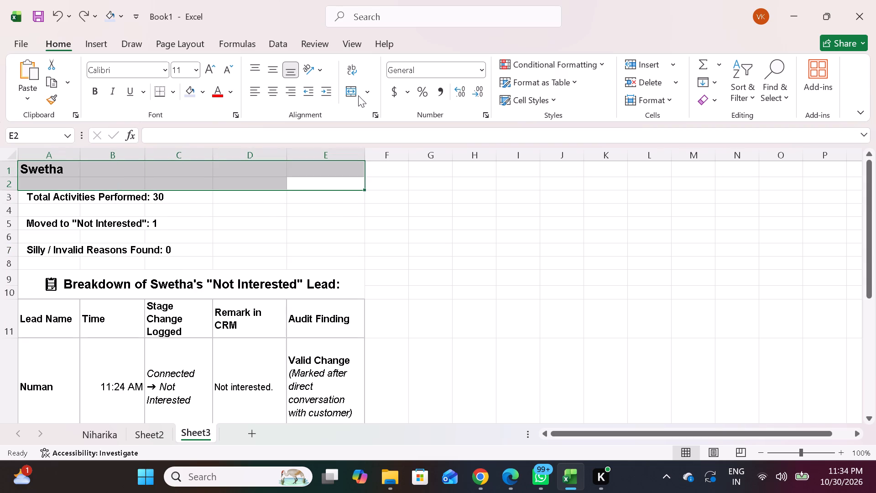
pyautogui.click(355, 94)
pyautogui.click(432, 251)
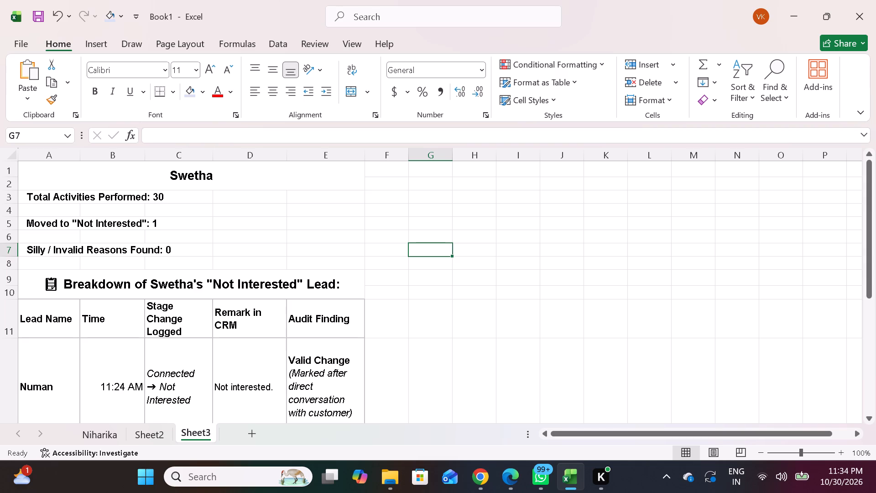
# Fill the merged Swetha title cell with standard yellow.
pyautogui.click(287, 185)
pyautogui.click(200, 92)
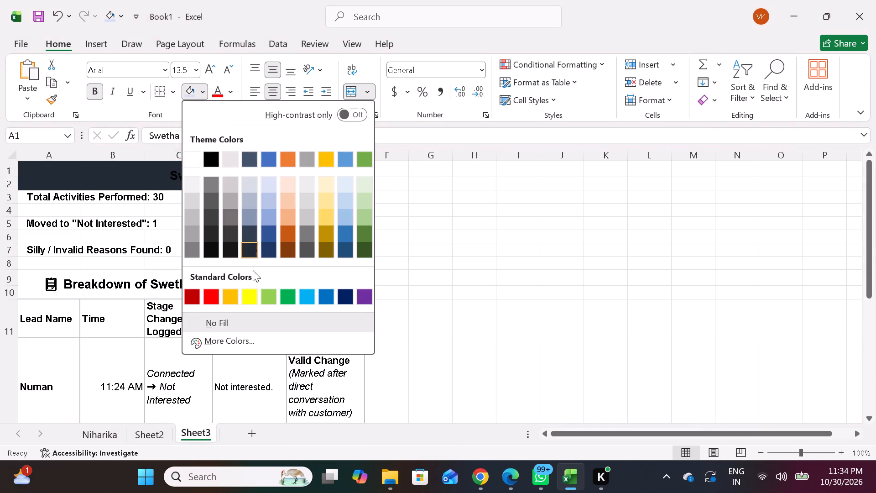
pyautogui.click(245, 290)
pyautogui.click(421, 257)
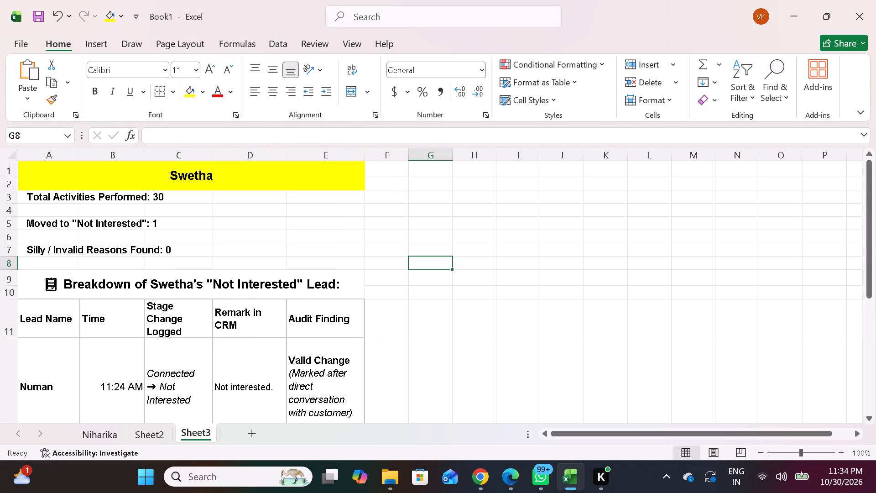
# Increase the heights of row 3 (Total Activities Performed) and row 5 (Moved to "Not Interested").
pyautogui.moveTo(14, 200); pyautogui.dragTo(16, 212)
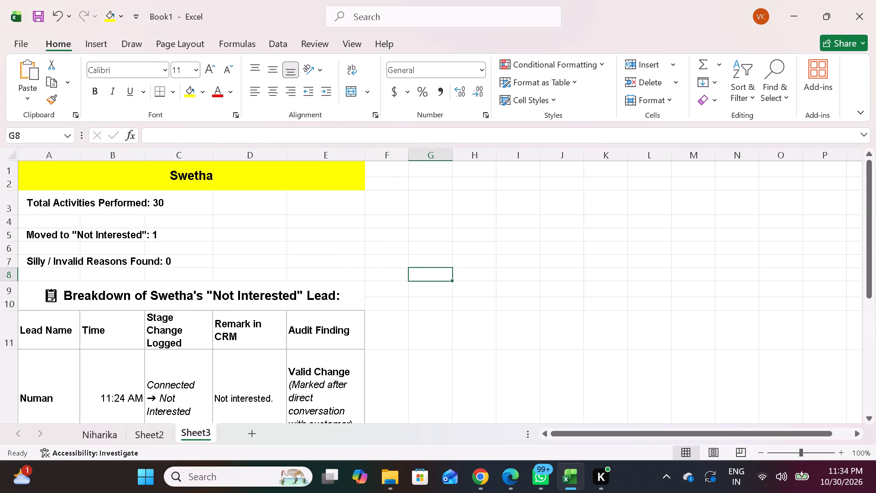
pyautogui.moveTo(9, 242); pyautogui.dragTo(10, 247)
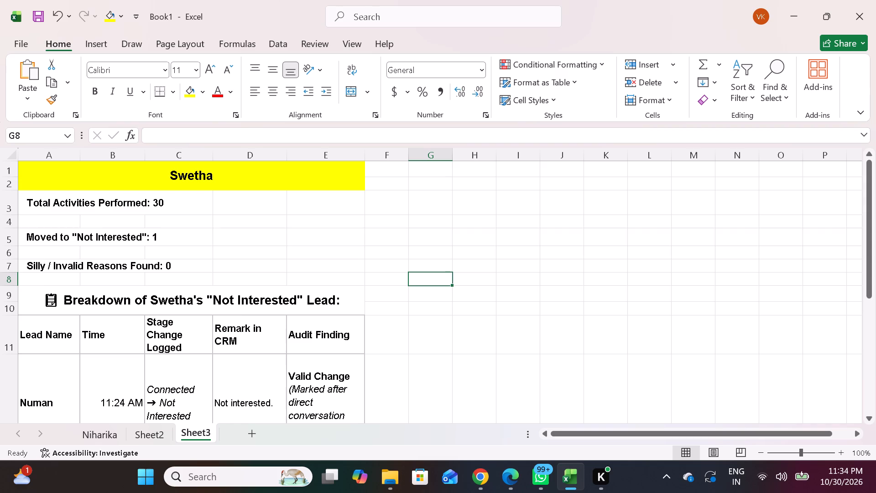
pyautogui.moveTo(10, 247); pyautogui.dragTo(10, 251)
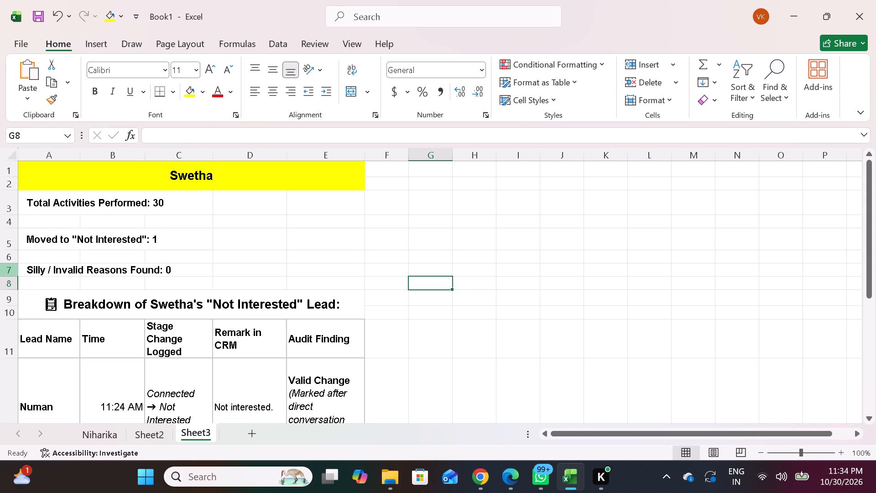
pyautogui.click(194, 204)
pyautogui.click(285, 249)
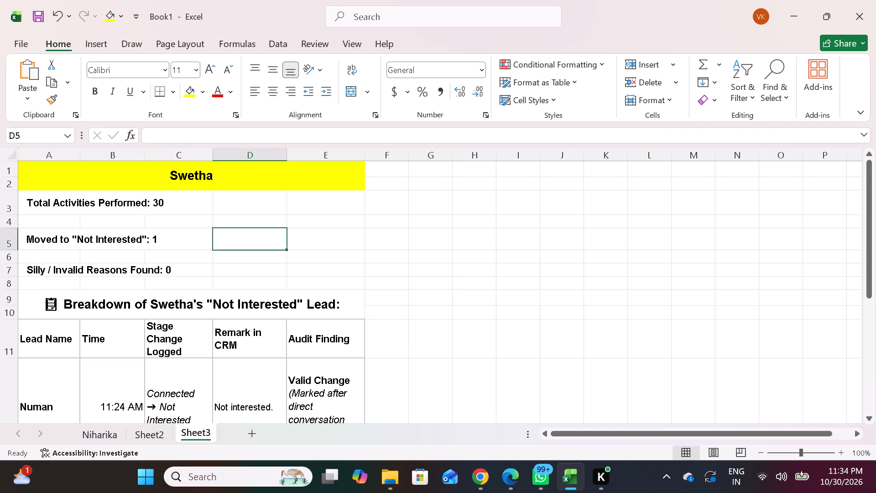
# Increase the font size of the three summary lines in A3:C3, A5:C5 and A7:C7 by one step.
pyautogui.moveTo(198, 200); pyautogui.dragTo(142, 208)
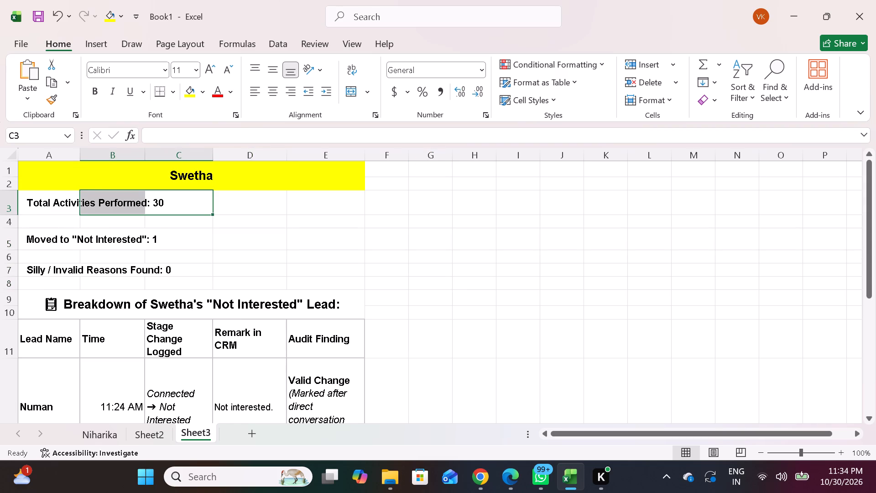
pyautogui.moveTo(142, 208); pyautogui.dragTo(40, 211)
pyautogui.keyDown('ctrl'); pyautogui.moveTo(180, 240); pyautogui.dragTo(57, 246); pyautogui.keyUp('ctrl')
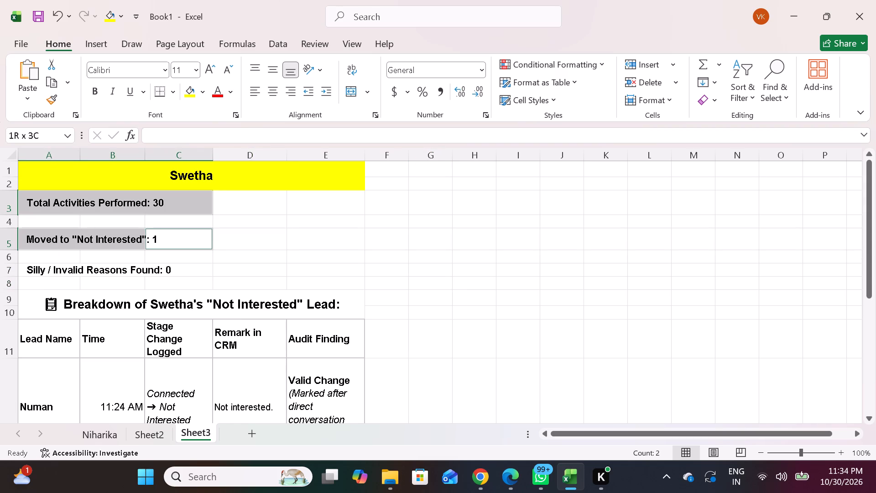
pyautogui.keyDown('ctrl'); pyautogui.moveTo(57, 246); pyautogui.dragTo(49, 246); pyautogui.keyUp('ctrl')
pyautogui.keyDown('ctrl'); pyautogui.moveTo(206, 269); pyautogui.dragTo(51, 269); pyautogui.keyUp('ctrl')
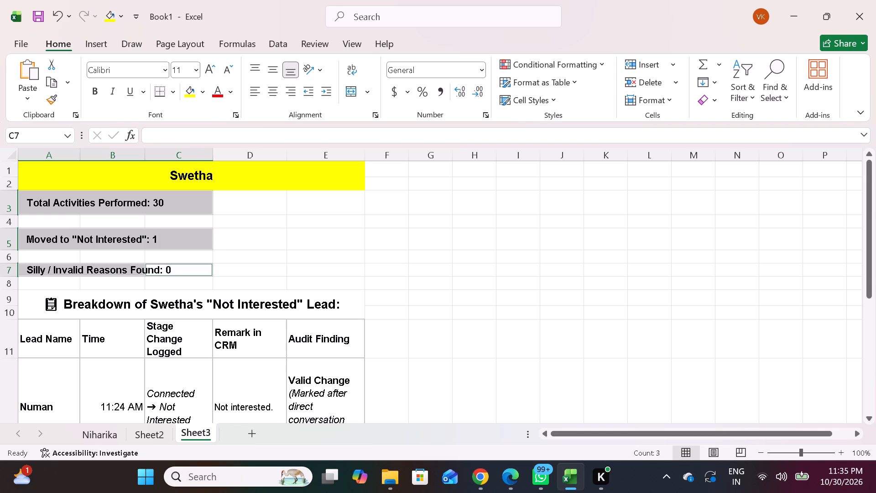
pyautogui.click(213, 63)
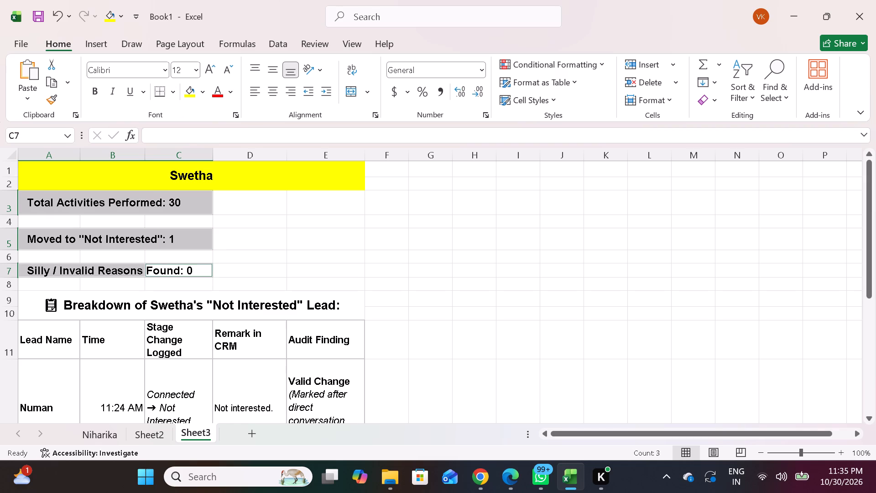
# Increase the height of row 7, the Silly / Invalid Reasons Found line.
pyautogui.moveTo(17, 276); pyautogui.dragTo(20, 283)
pyautogui.click(278, 251)
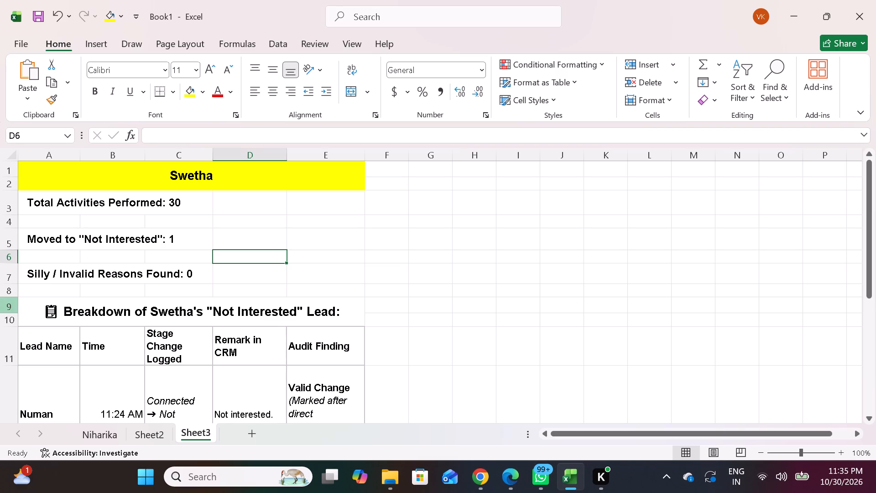
# Enter the text "leads = 0" in cell A6, between the Moved to "Not Interested" and Silly / Invalid Reasons Found lines.
pyautogui.scroll(-1, 279, 341)
pyautogui.scroll(1, 489, 474)
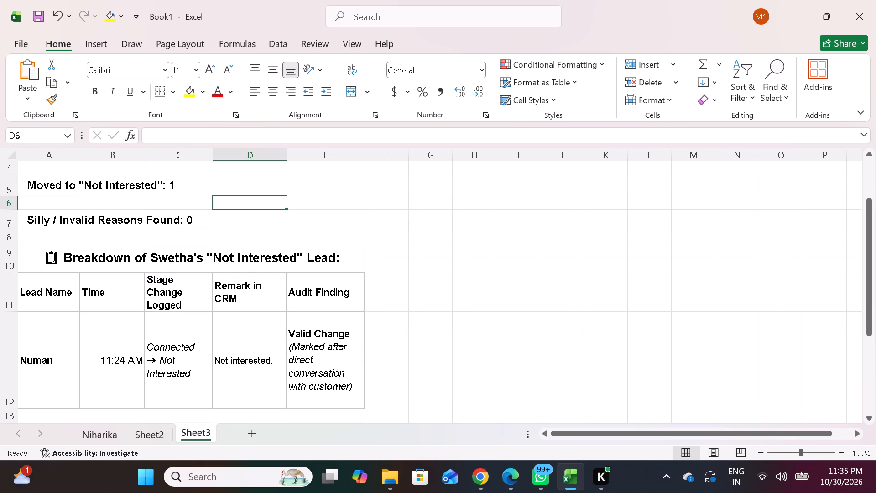
pyautogui.click(26, 211)
pyautogui.click(35, 200)
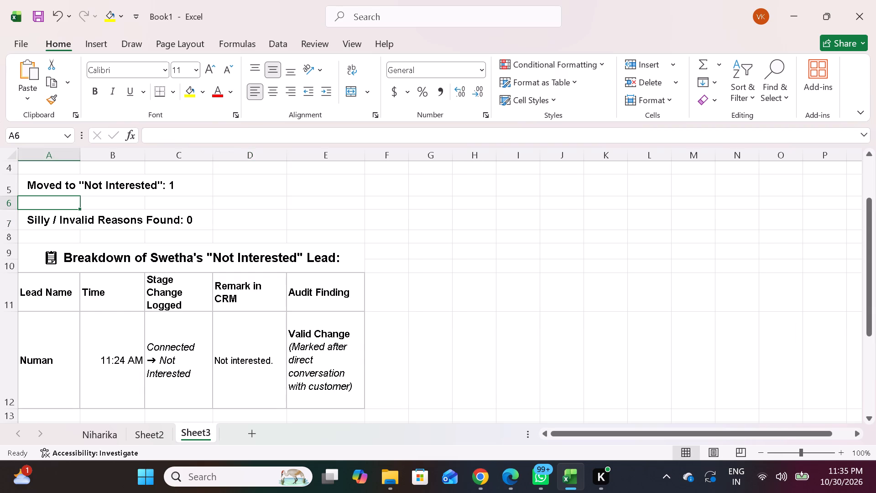
pyautogui.moveTo(81, 207); pyautogui.dragTo(205, 205)
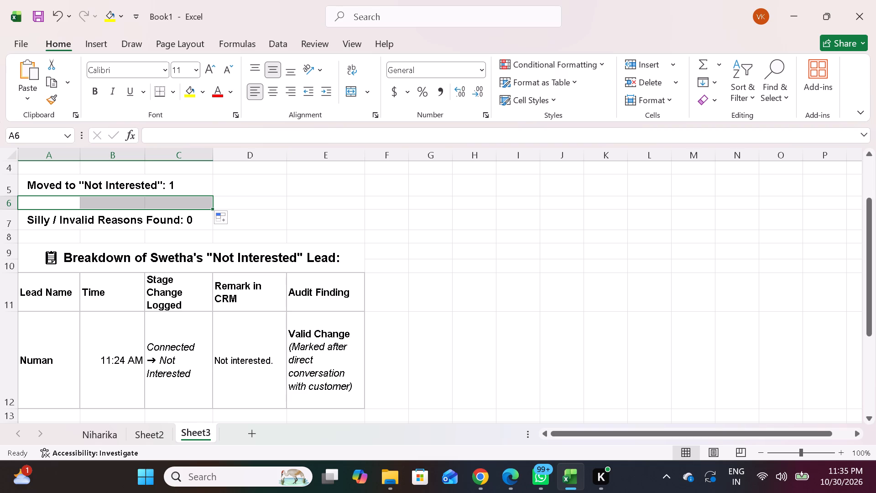
pyautogui.click(235, 140)
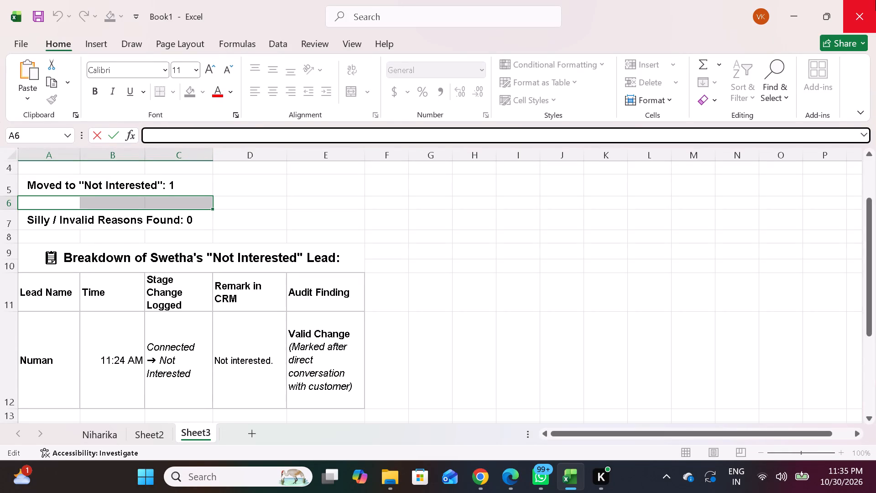
pyautogui.write('leads')
pyautogui.press('space')
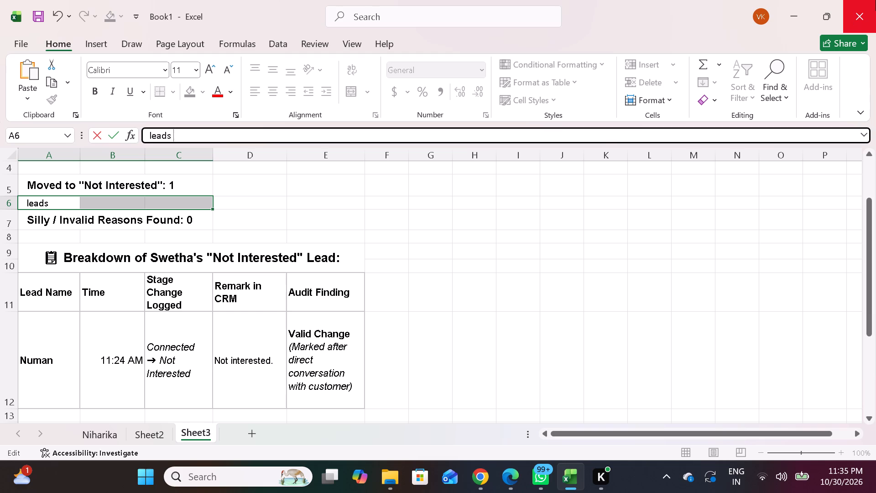
pyautogui.write('= 0')
pyautogui.press('Return')
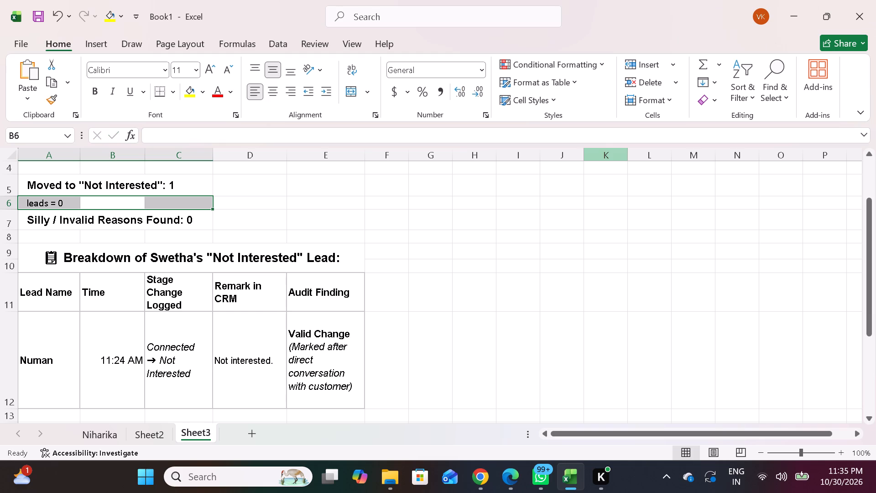
pyautogui.click(311, 204)
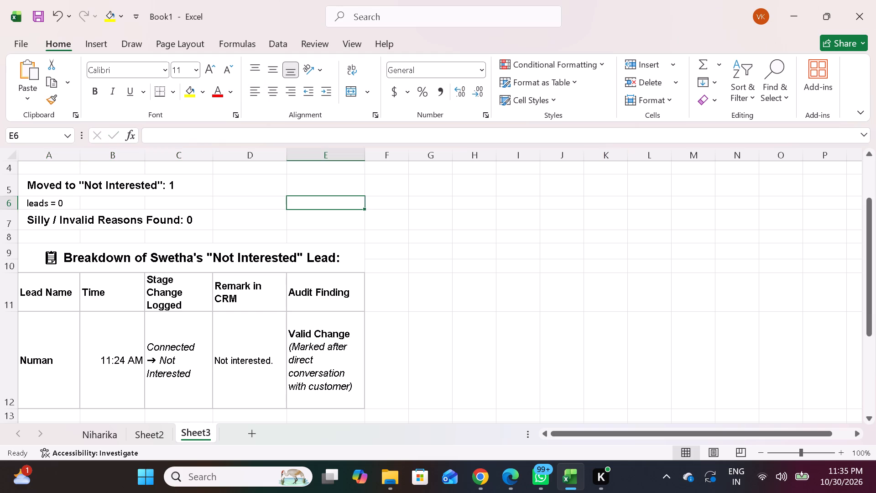
# Increase the height of row 6 and enlarge its "leads = 0" text to 14 pt.
pyautogui.moveTo(17, 208); pyautogui.dragTo(17, 217)
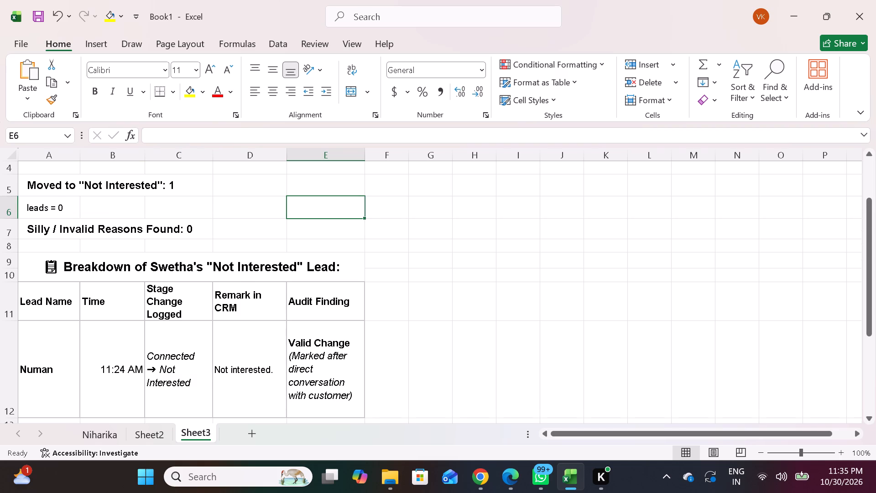
pyautogui.click(54, 205)
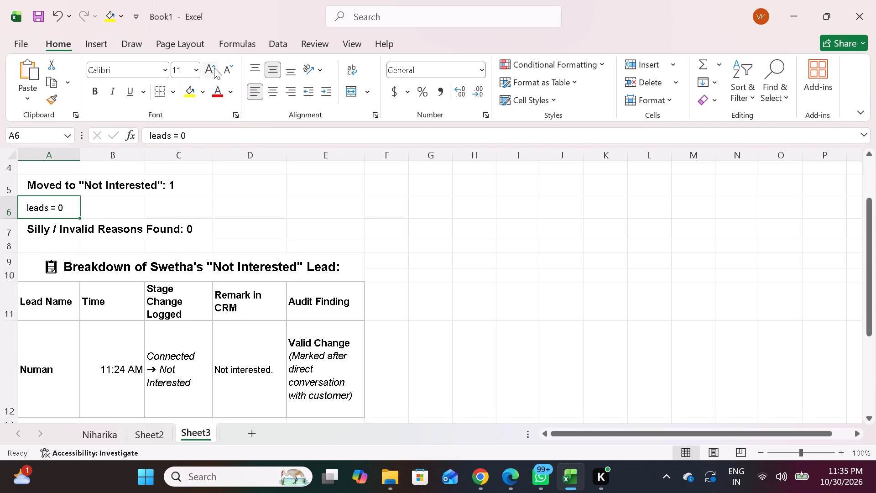
pyautogui.click(214, 68)
pyautogui.click(214, 68)
pyautogui.click(309, 192)
pyautogui.scroll(1, 167, 223)
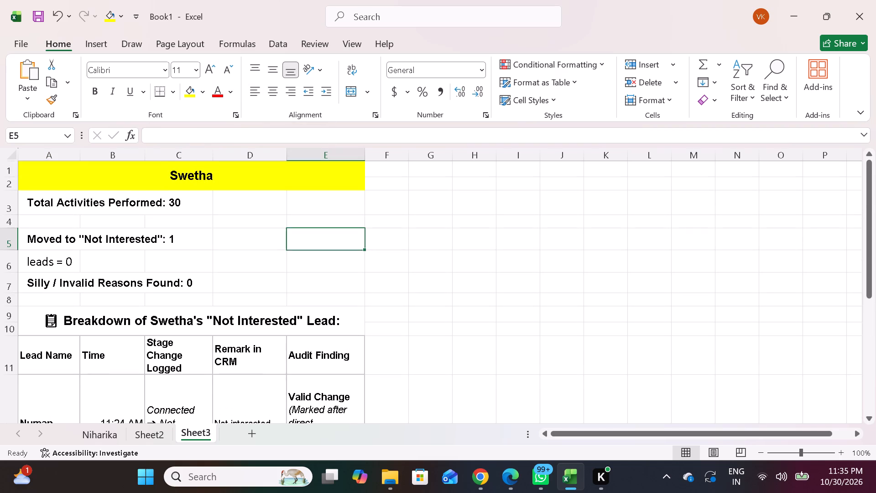
pyautogui.click(67, 265)
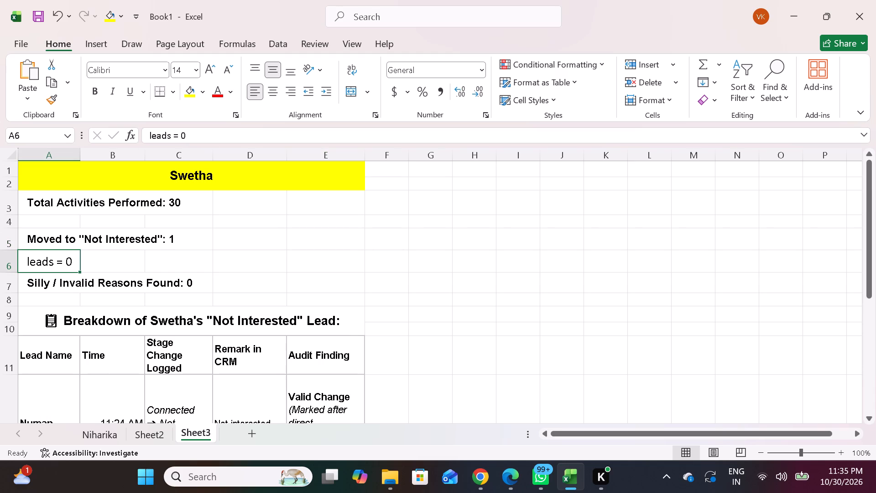
pyautogui.moveTo(208, 131); pyautogui.dragTo(120, 135)
pyautogui.hotkey('ctrl', 'c')
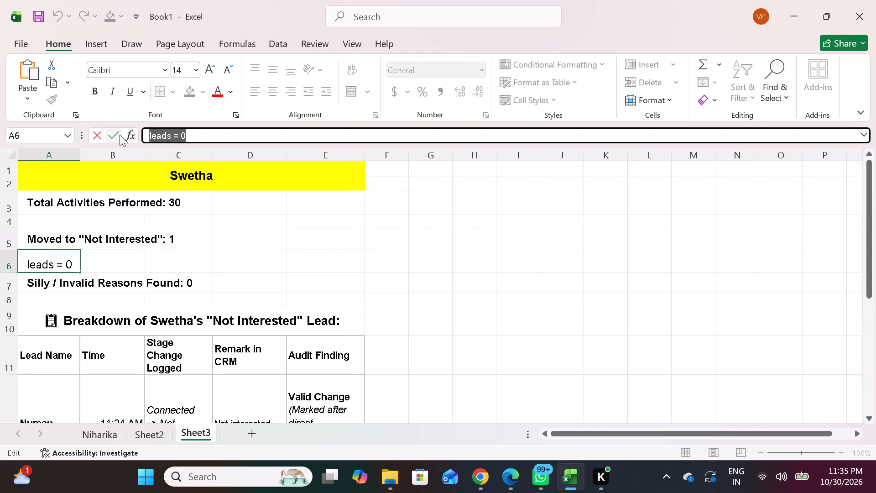
pyautogui.click(103, 436)
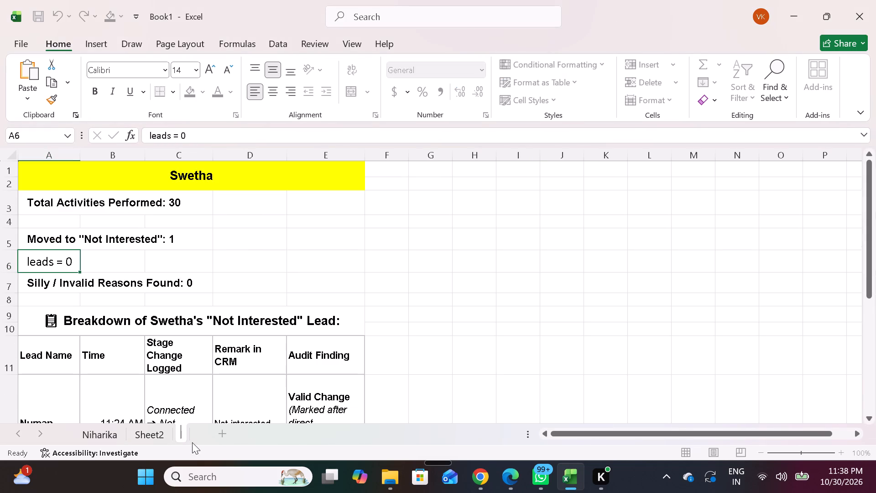
pyautogui.hotkey('shift', 's')
pyautogui.write('wetha')
pyautogui.press('space')
pyautogui.press('Return')
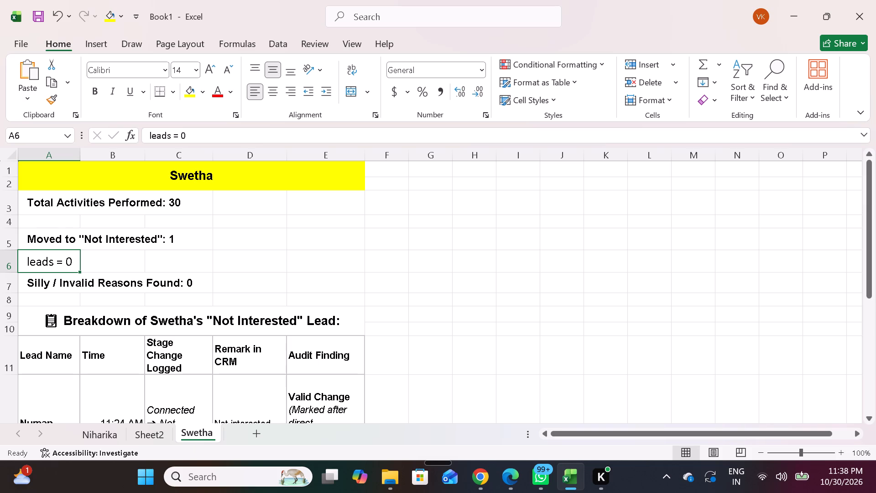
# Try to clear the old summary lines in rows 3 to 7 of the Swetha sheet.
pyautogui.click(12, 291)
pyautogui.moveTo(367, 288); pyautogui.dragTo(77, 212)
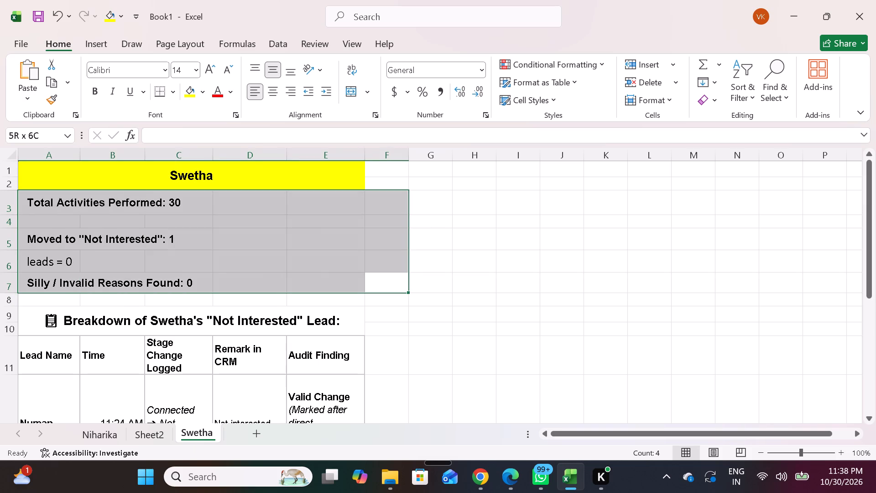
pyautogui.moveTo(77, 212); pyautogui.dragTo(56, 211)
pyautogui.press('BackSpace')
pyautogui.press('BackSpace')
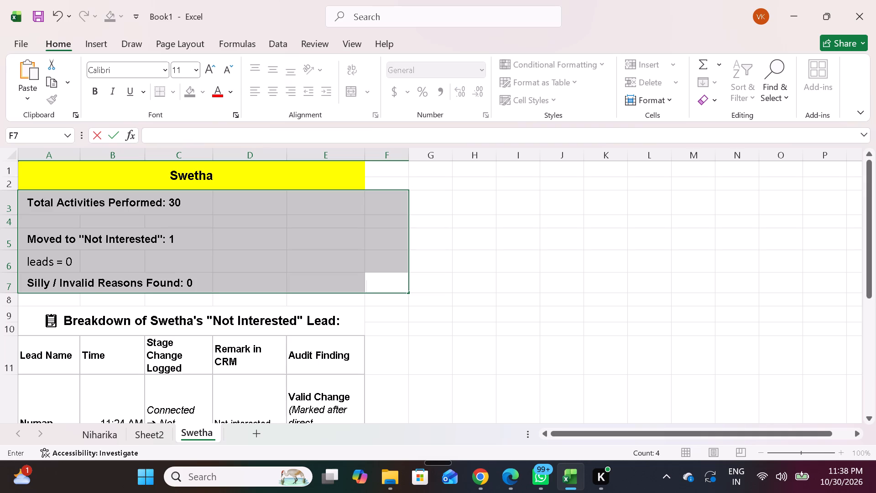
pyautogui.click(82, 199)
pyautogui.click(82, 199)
# Shorten the total activities line in A3 of the Swetha sheet to "Total A".
pyautogui.doubleClick(63, 205)
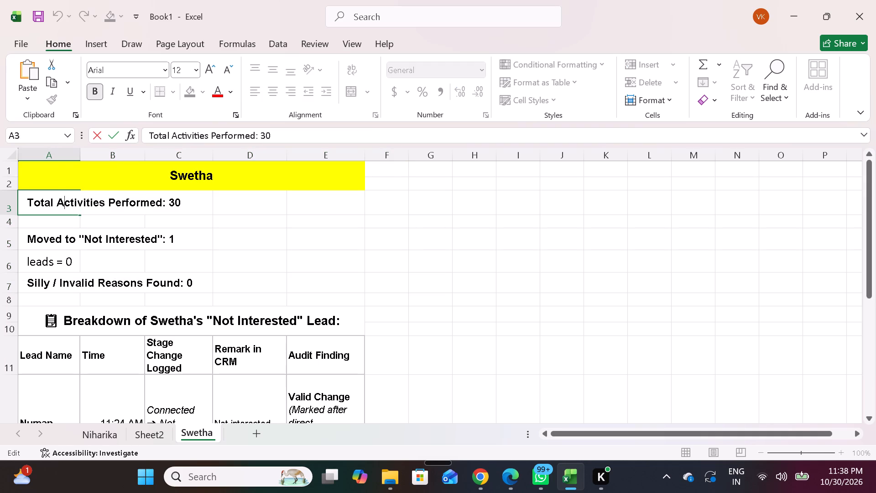
pyautogui.keyDown('ctrl'); pyautogui.moveTo(63, 205); pyautogui.dragTo(198, 290); pyautogui.keyUp('ctrl')
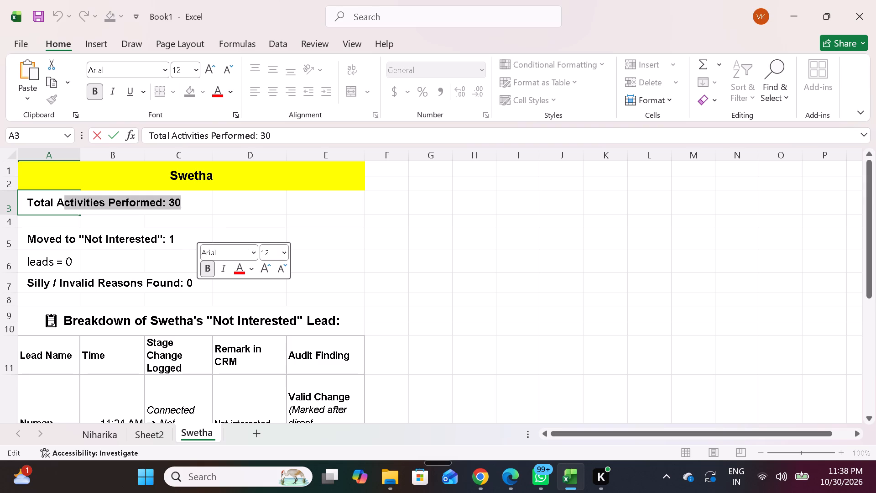
pyautogui.press('BackSpace')
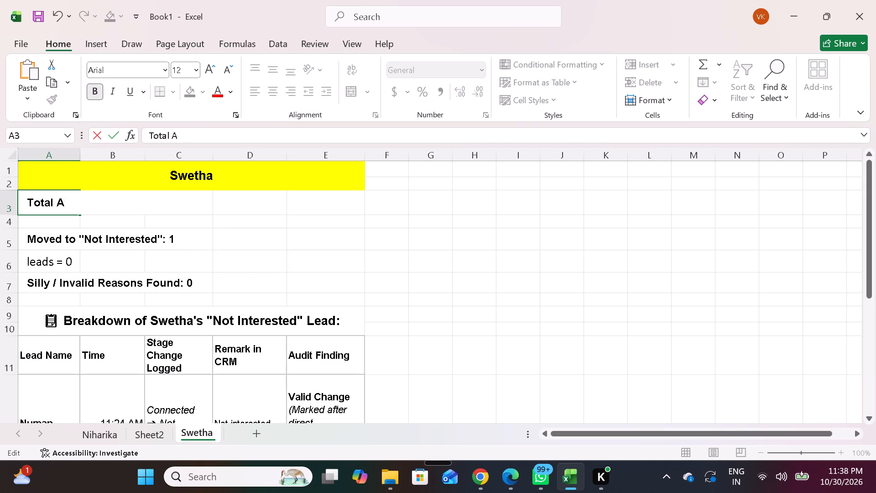
pyautogui.press('Return')
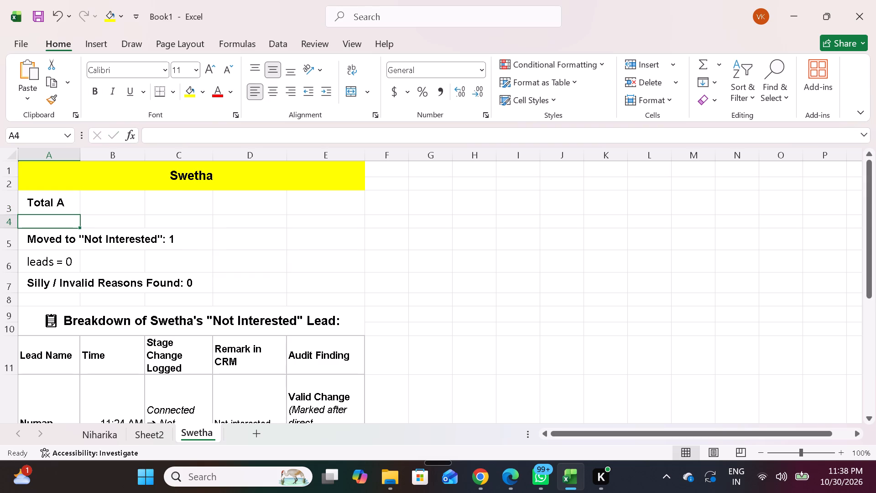
# Clear the old summary text from A3 and A5 to A7 of the Swetha sheet.
pyautogui.press('Up')
pyautogui.press('BackSpace')
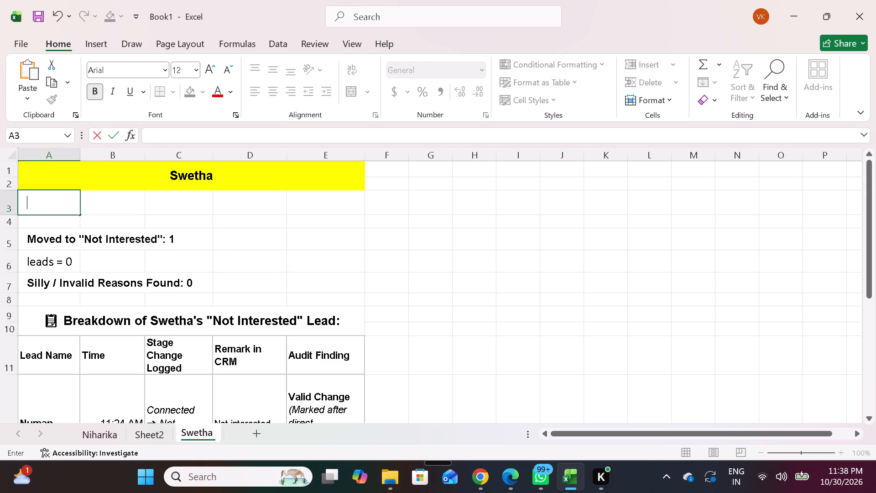
pyautogui.press('Return')
pyautogui.press('Down')
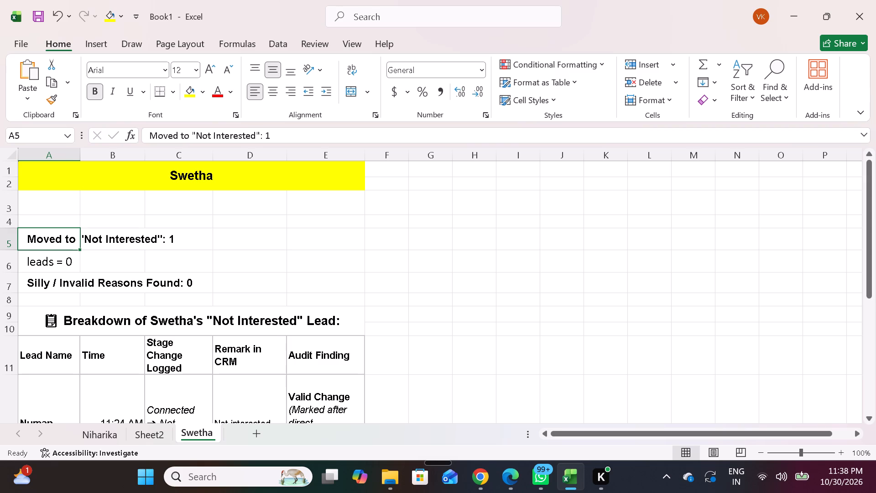
pyautogui.moveTo(72, 240); pyautogui.dragTo(164, 245)
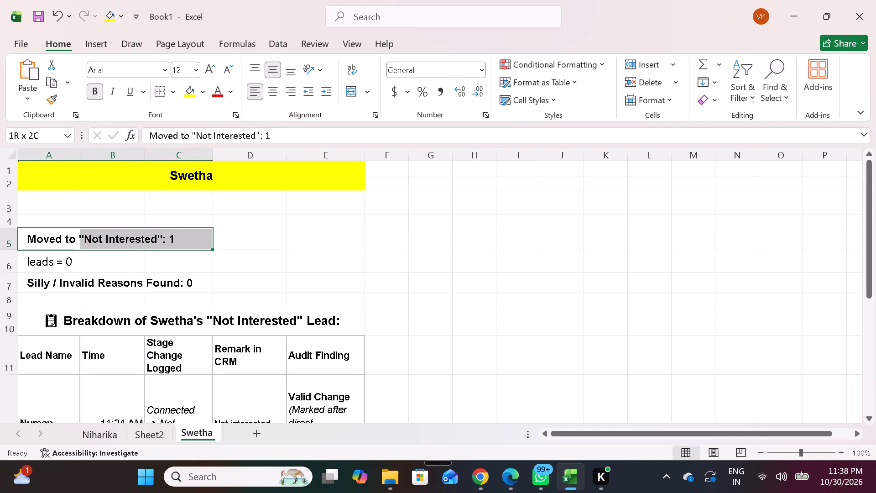
pyautogui.moveTo(164, 245); pyautogui.dragTo(176, 277)
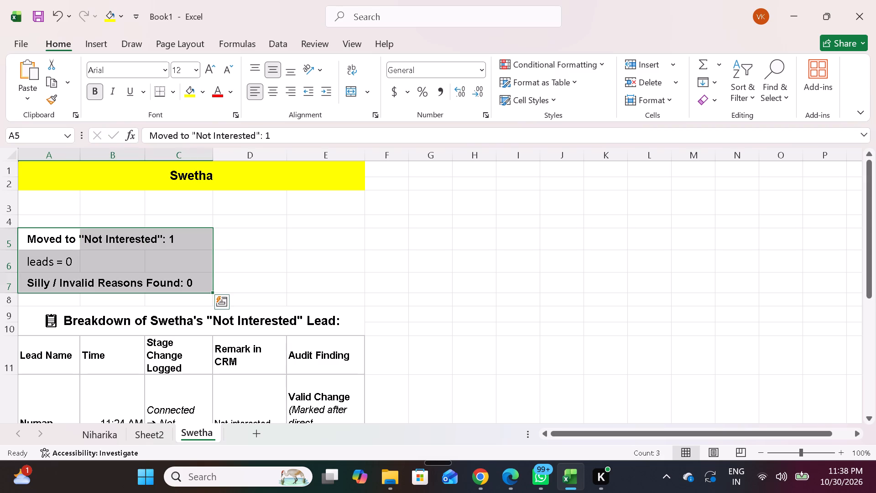
pyautogui.press('BackSpace')
pyautogui.press('BackSpace')
pyautogui.press('Return')
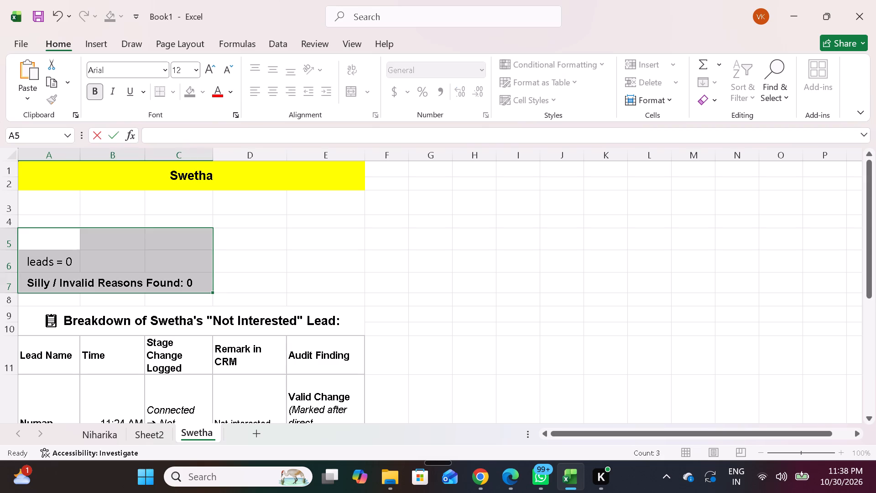
pyautogui.press('BackSpace')
pyautogui.press('Return')
pyautogui.press('BackSpace')
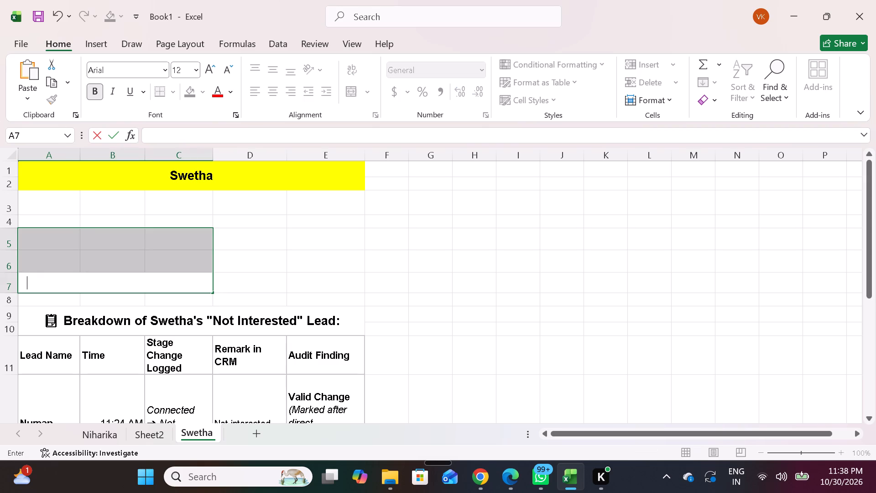
pyautogui.press('Return')
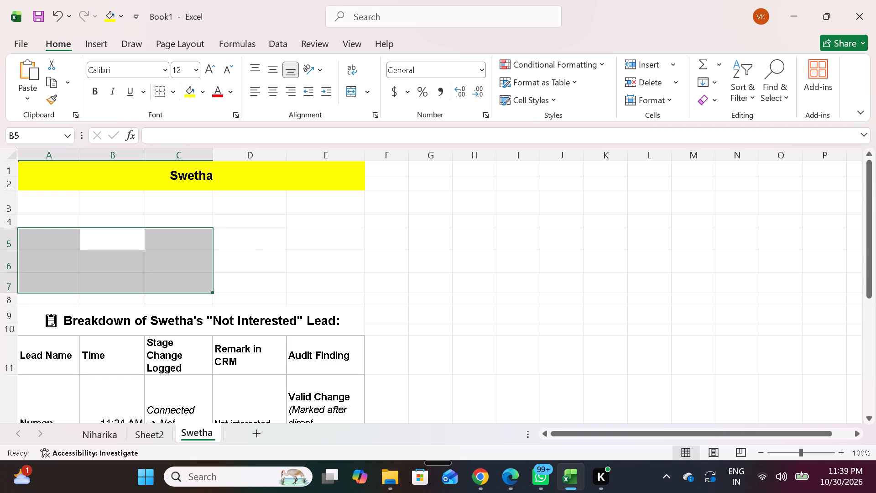
pyautogui.click(255, 281)
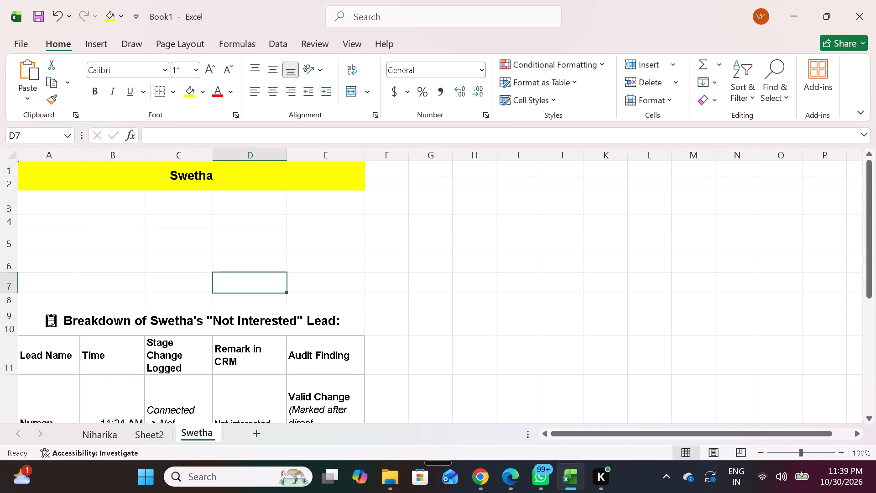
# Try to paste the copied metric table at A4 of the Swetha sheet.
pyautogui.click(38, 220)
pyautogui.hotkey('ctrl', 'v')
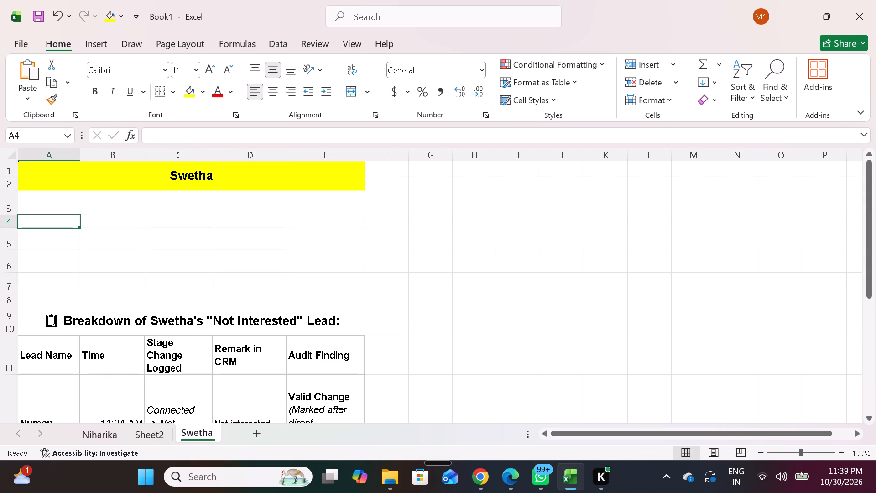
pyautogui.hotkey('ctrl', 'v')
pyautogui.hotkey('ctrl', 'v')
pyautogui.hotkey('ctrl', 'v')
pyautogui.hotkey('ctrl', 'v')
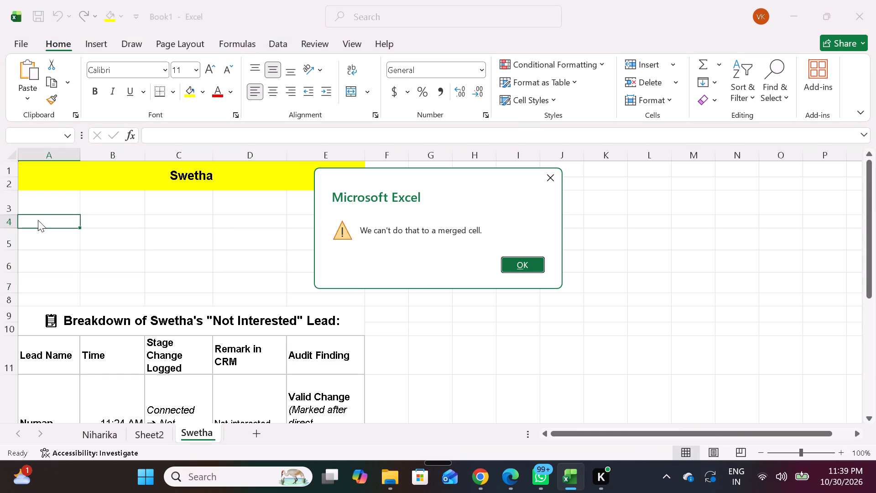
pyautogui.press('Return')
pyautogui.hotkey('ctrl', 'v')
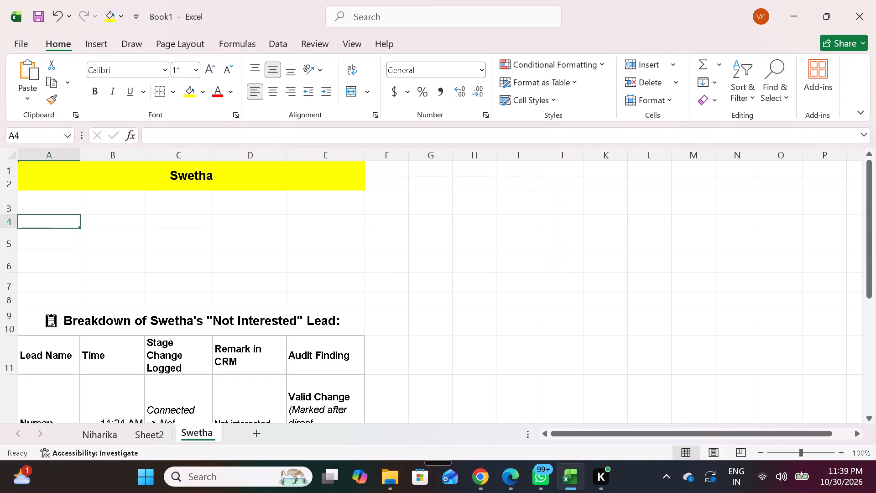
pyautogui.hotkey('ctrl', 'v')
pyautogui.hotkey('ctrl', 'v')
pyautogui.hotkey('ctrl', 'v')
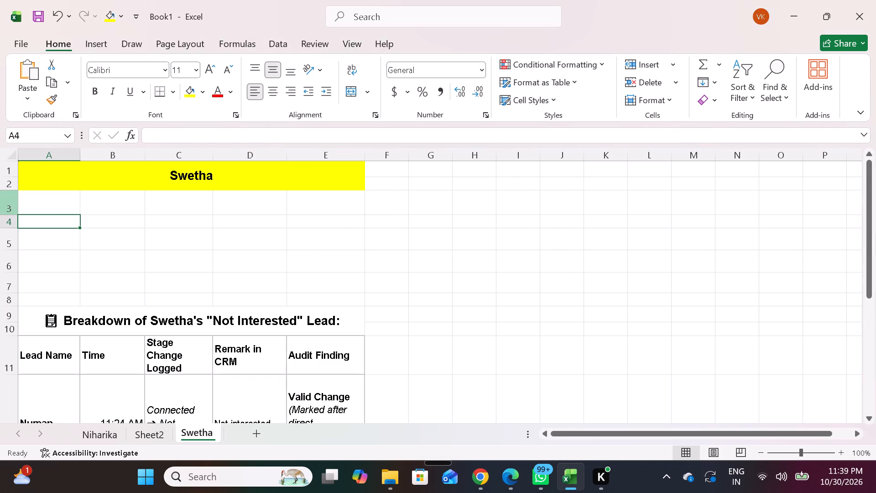
# Insert five blank rows at row 8, above the "Not Interested" breakdown heading.
pyautogui.click(10, 300)
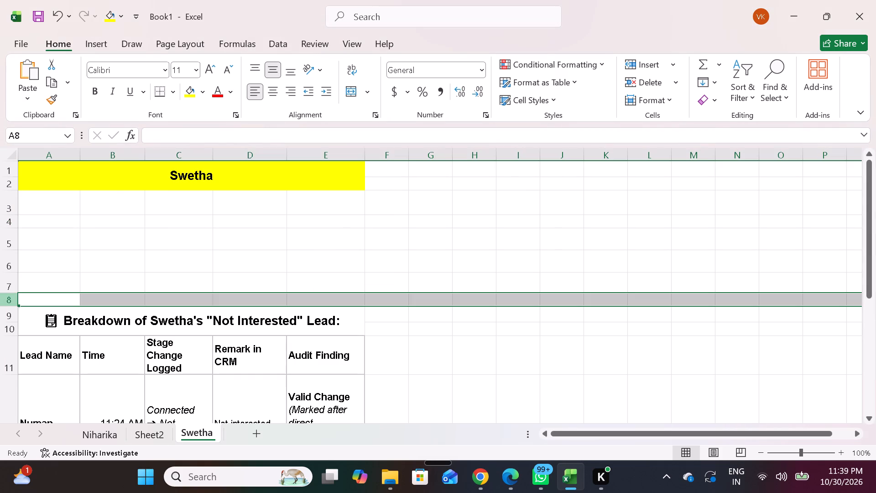
pyautogui.click(622, 61)
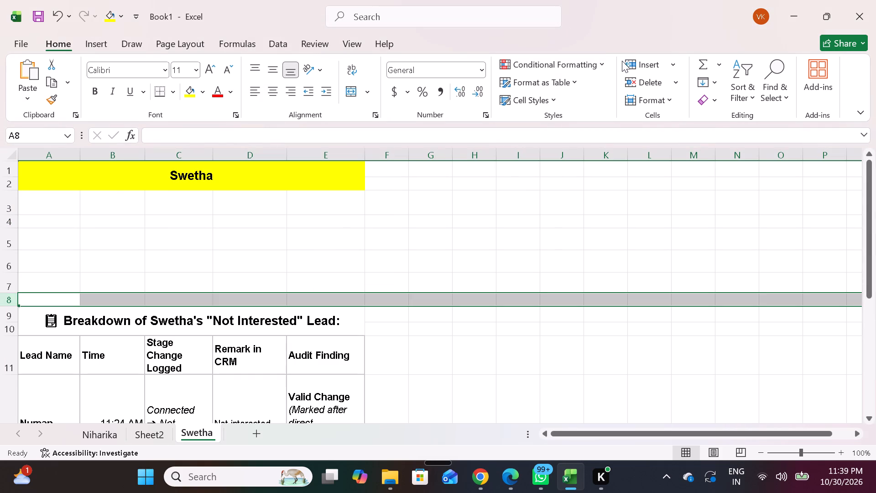
pyautogui.moveTo(622, 61); pyautogui.dragTo(631, 67)
pyautogui.tripleClick(631, 67)
pyautogui.doubleClick(631, 67)
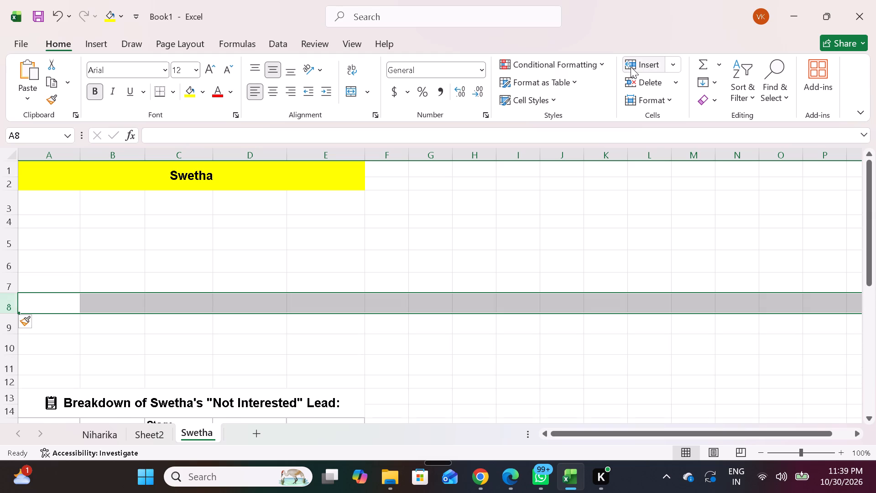
# Paste the copied Swetha metric table at A3, below the yellow title.
pyautogui.click(71, 210)
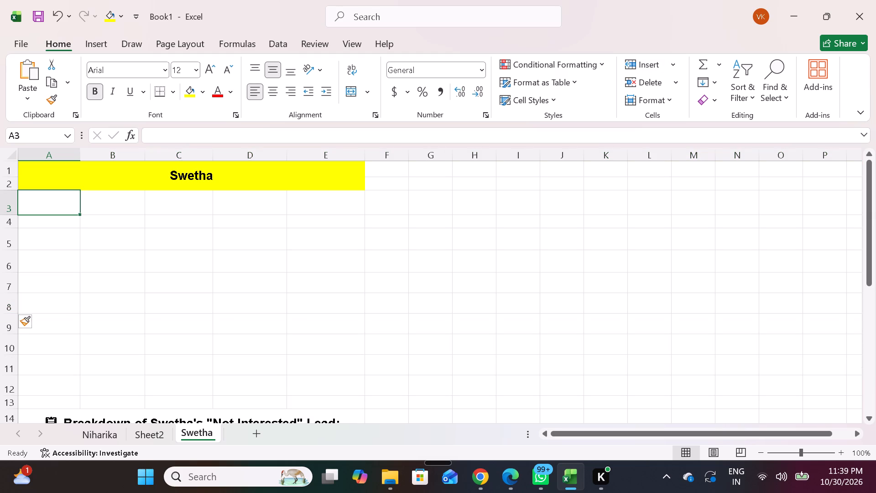
pyautogui.hotkey('ctrl', 'v')
pyautogui.hotkey('ctrl', 'v')
pyautogui.hotkey('ctrl', 'v')
pyautogui.hotkey('ctrl', 'v')
pyautogui.moveTo(232, 221); pyautogui.dragTo(155, 264)
pyautogui.scroll(-1, 155, 264)
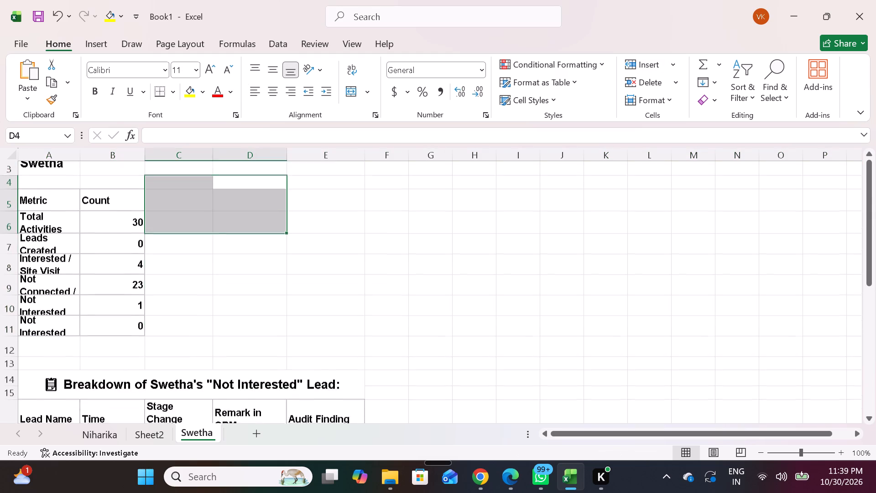
pyautogui.scroll(-1, 155, 264)
pyautogui.moveTo(155, 264); pyautogui.dragTo(187, 252)
pyautogui.scroll(1, 187, 252)
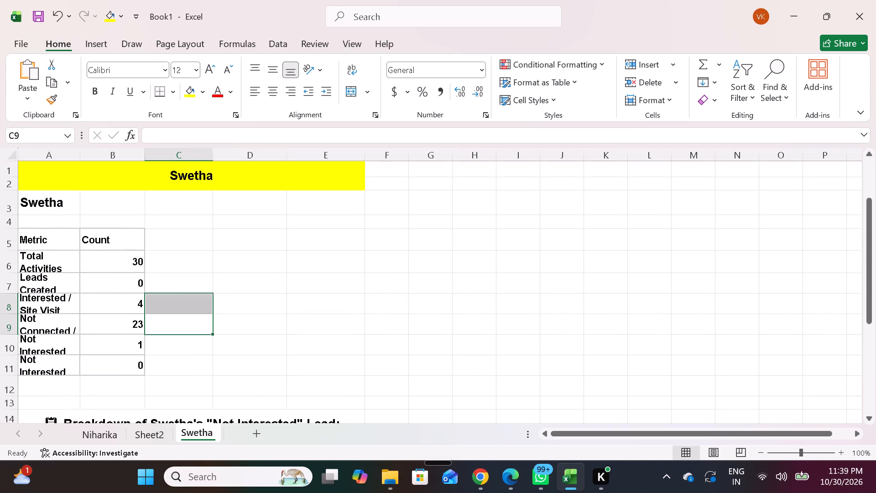
# Clear the duplicate Swetha name from A3 above the pasted metric table.
pyautogui.click(63, 211)
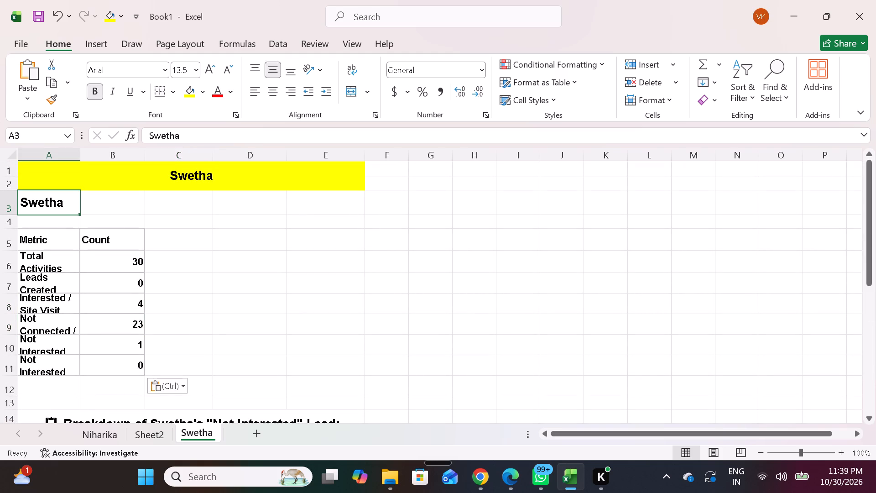
pyautogui.doubleClick(63, 211)
pyautogui.press('BackSpace')
pyautogui.press('BackSpace')
pyautogui.press('BackSpace')
pyautogui.press('BackSpace')
pyautogui.press('BackSpace')
pyautogui.press('BackSpace')
pyautogui.press('BackSpace')
pyautogui.press('BackSpace')
pyautogui.press('BackSpace')
pyautogui.press('BackSpace')
pyautogui.press('BackSpace')
pyautogui.press('BackSpace')
pyautogui.press('BackSpace')
pyautogui.press('BackSpace')
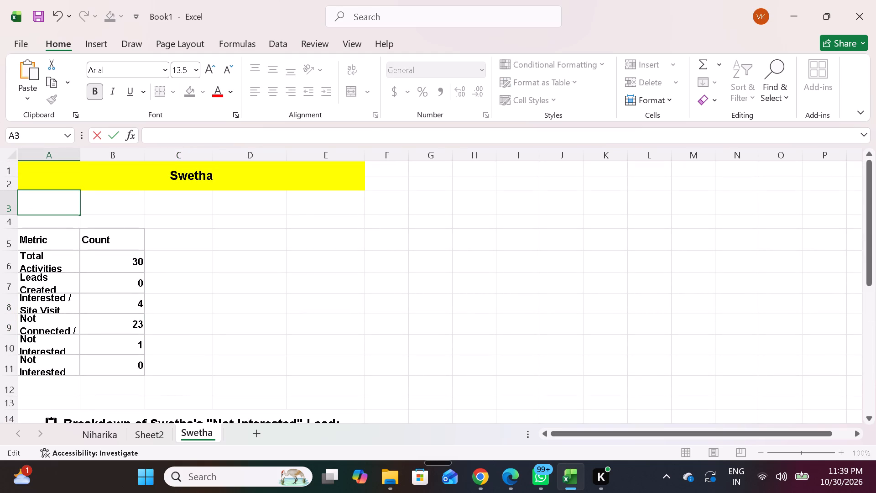
pyautogui.press('Return')
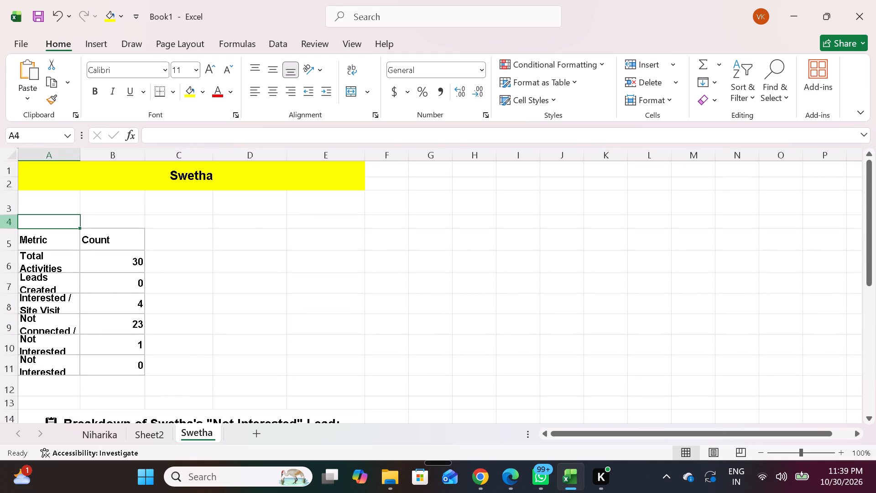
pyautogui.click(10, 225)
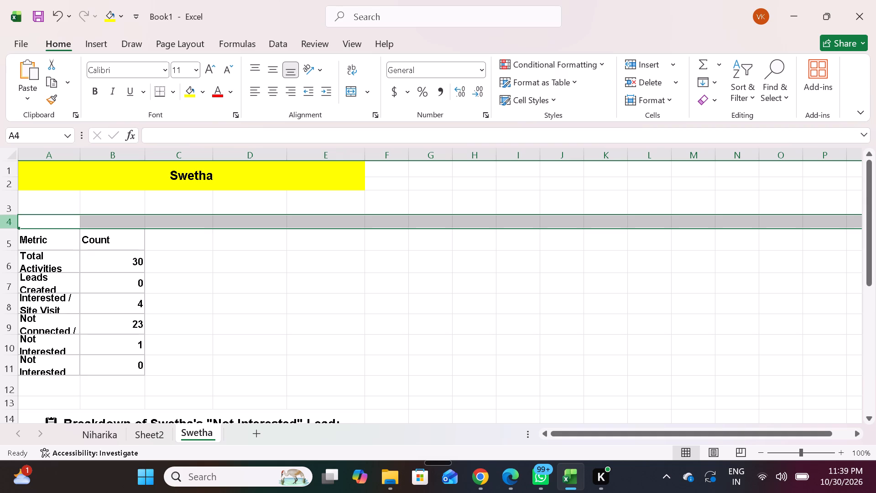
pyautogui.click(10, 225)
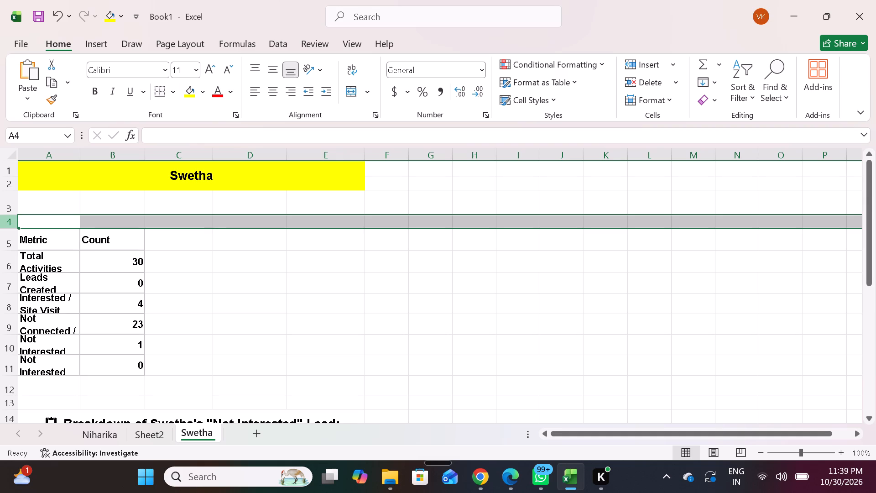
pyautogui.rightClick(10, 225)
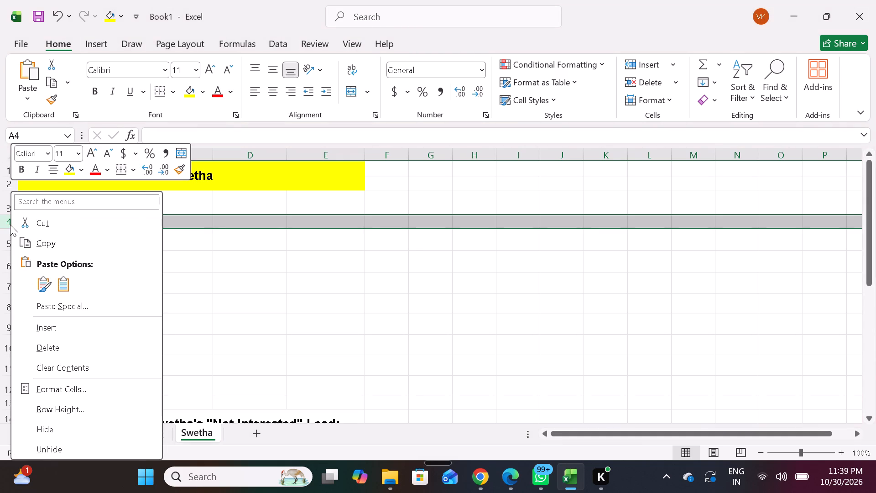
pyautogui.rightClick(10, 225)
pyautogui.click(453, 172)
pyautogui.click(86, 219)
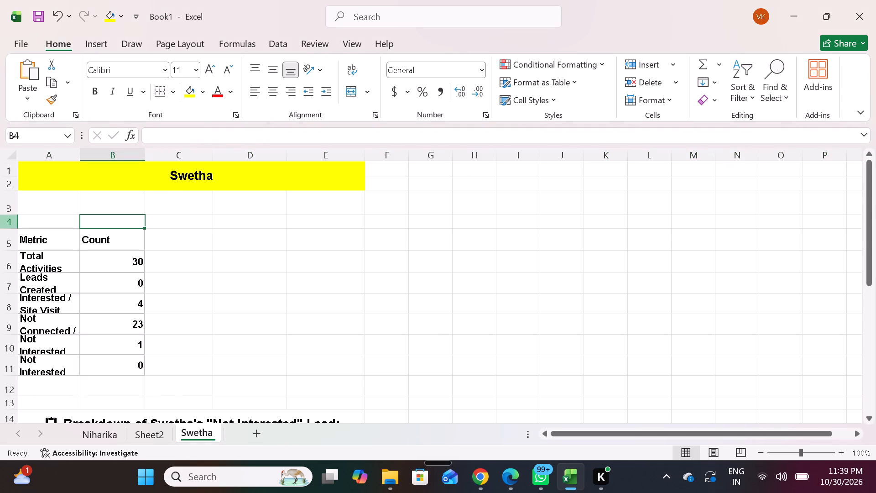
# Delete the empty rows 4 and 3 between the yellow Swetha title and the metric table.
pyautogui.click(7, 219)
pyautogui.click(633, 77)
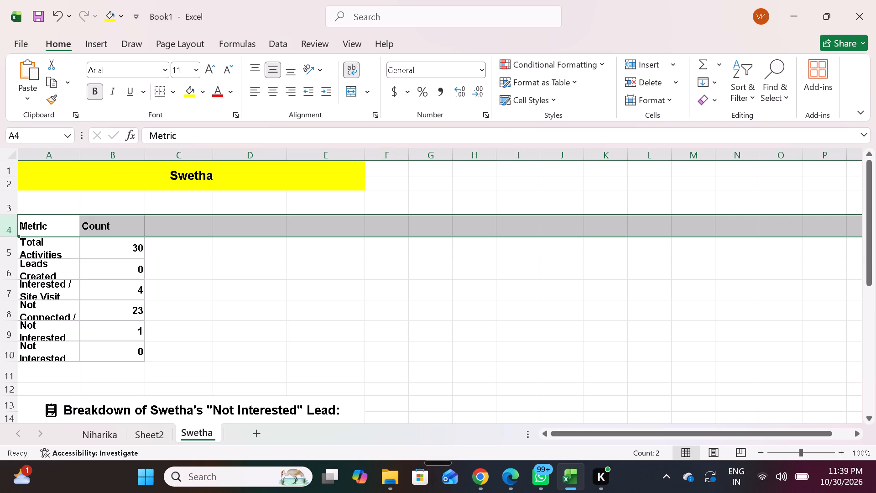
pyautogui.click(4, 206)
pyautogui.press('Delete')
pyautogui.press('Delete')
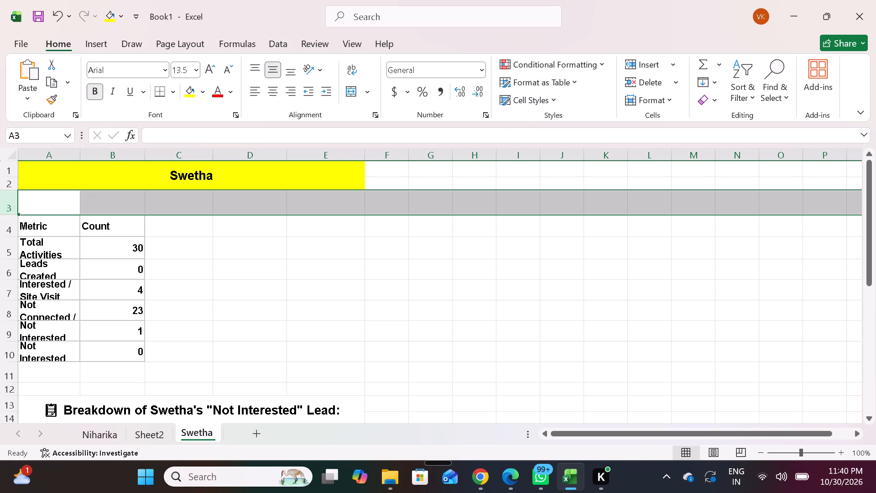
pyautogui.press('Delete')
pyautogui.click(644, 87)
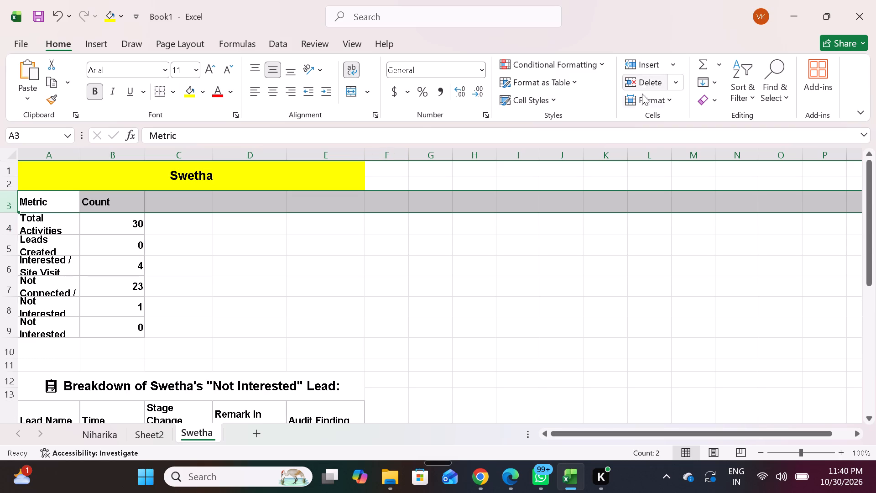
pyautogui.click(236, 288)
# Delete the empty row 11 directly above the "Not Interested" breakdown heading.
pyautogui.scroll(-1, 57, 282)
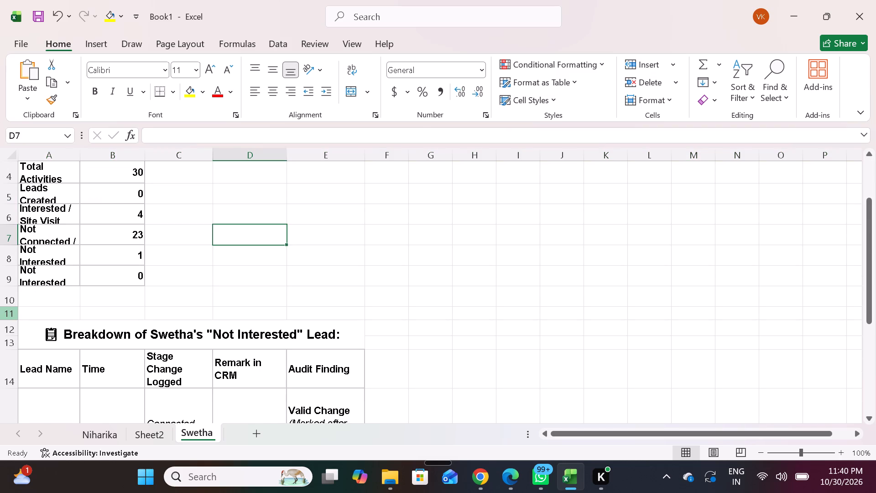
pyautogui.click(11, 314)
pyautogui.click(641, 77)
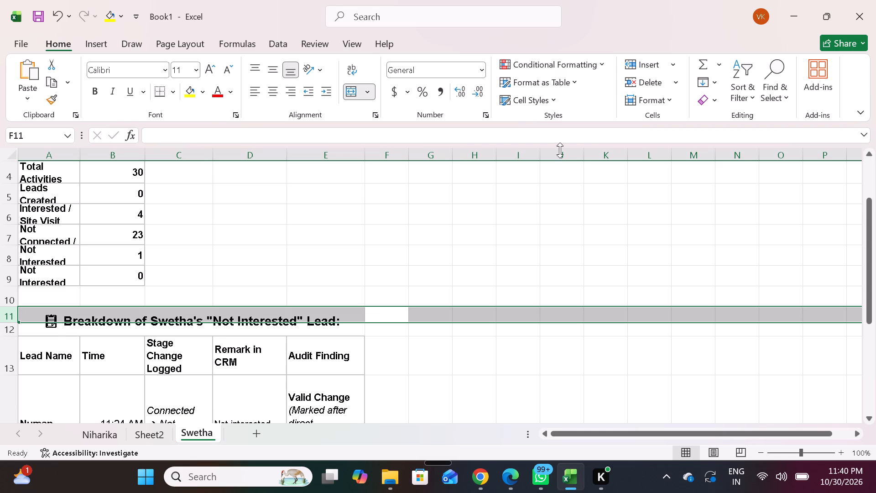
pyautogui.click(448, 283)
# Fill the merged "Breakdown of Swetha's "Not Interested" Lead:" heading with gold.
pyautogui.click(328, 311)
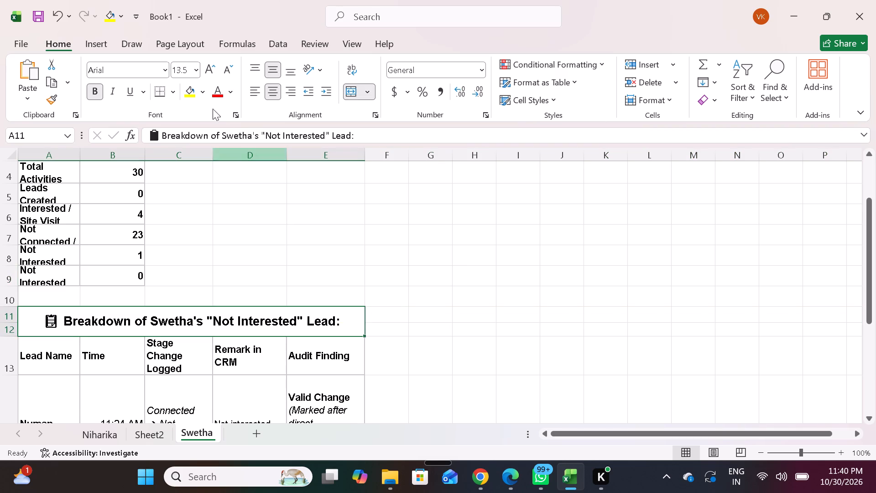
pyautogui.click(202, 94)
pyautogui.click(325, 159)
pyautogui.click(392, 280)
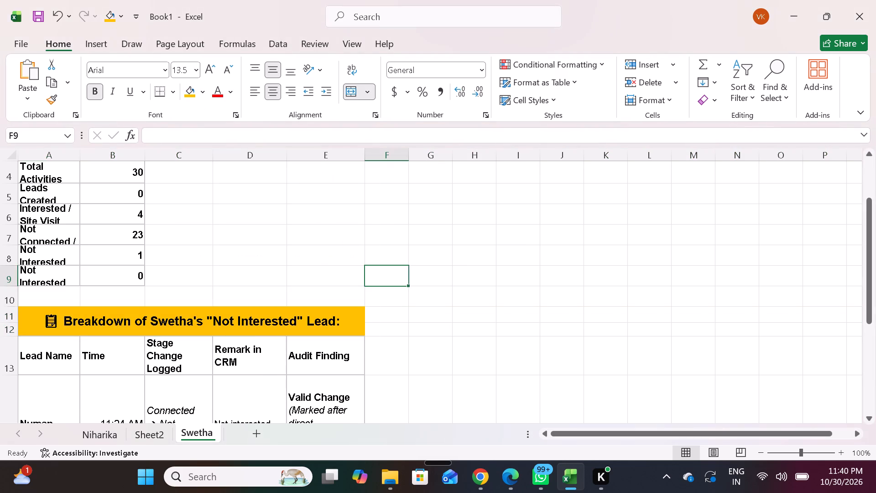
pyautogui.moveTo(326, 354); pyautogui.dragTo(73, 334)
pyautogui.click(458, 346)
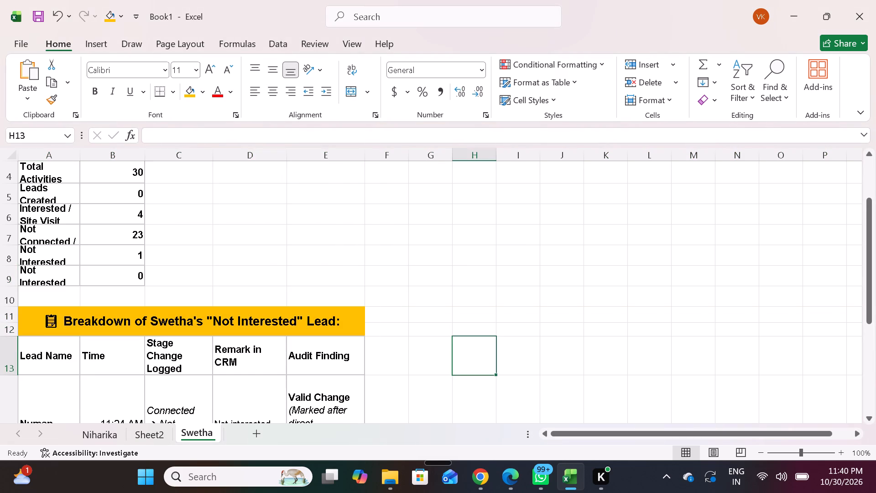
# Centre the breakdown table's header row, from Lead Name to Audit Finding.
pyautogui.moveTo(334, 360); pyautogui.dragTo(37, 354)
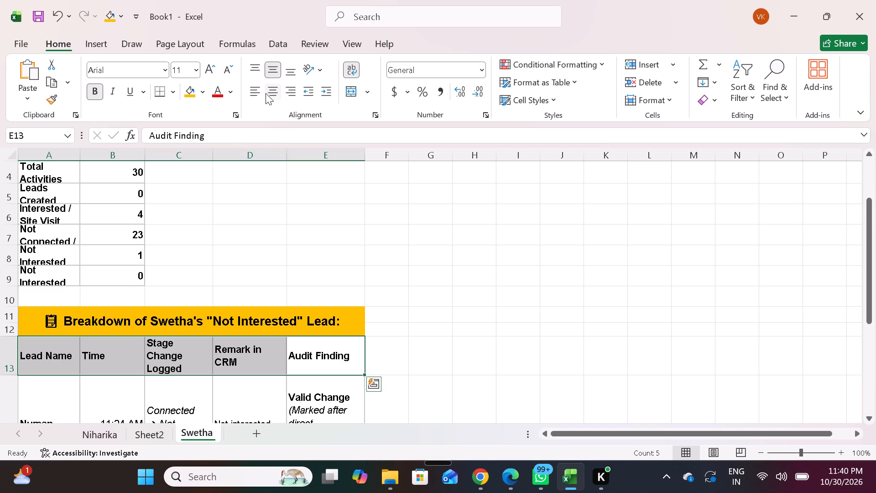
pyautogui.click(275, 95)
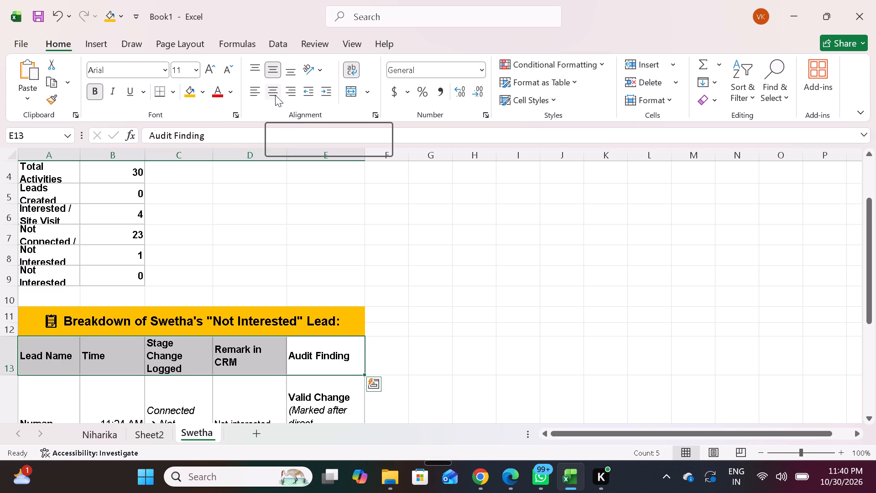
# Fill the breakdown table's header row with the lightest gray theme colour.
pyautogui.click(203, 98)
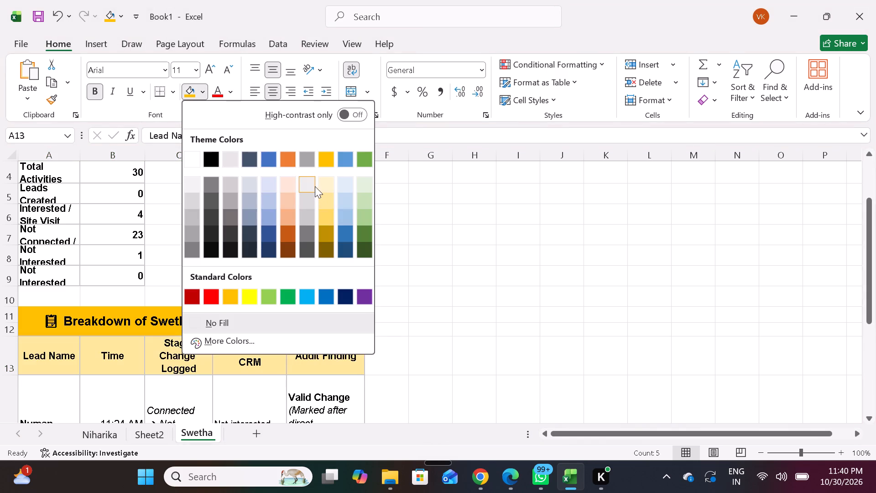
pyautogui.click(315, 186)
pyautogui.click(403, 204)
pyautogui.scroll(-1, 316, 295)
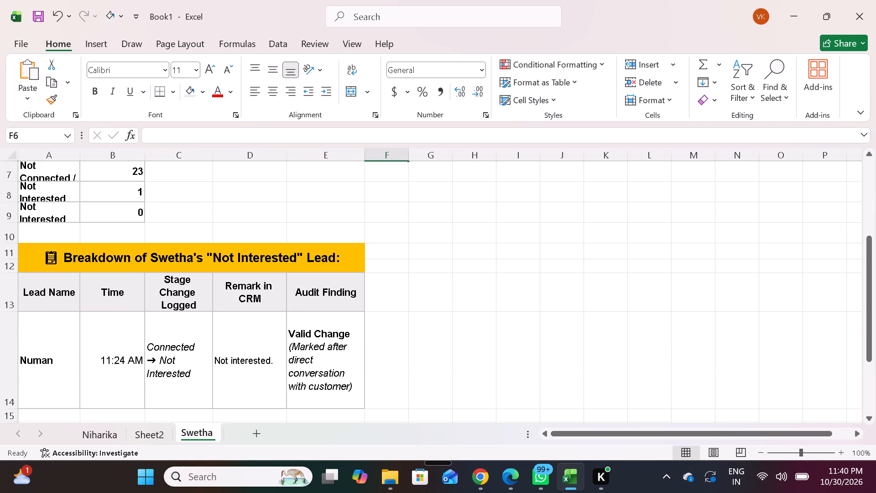
# Fill the breakdown header cells from Lead Name to Audit Finding with the lightest gold theme colour.
pyautogui.moveTo(318, 288); pyautogui.dragTo(89, 308)
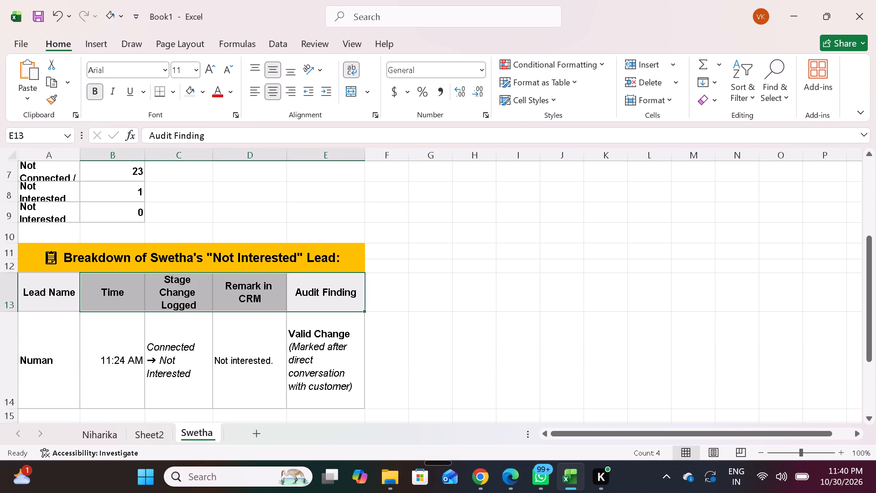
pyautogui.keyDown('ctrl'); pyautogui.click(58, 283); pyautogui.keyUp('ctrl')
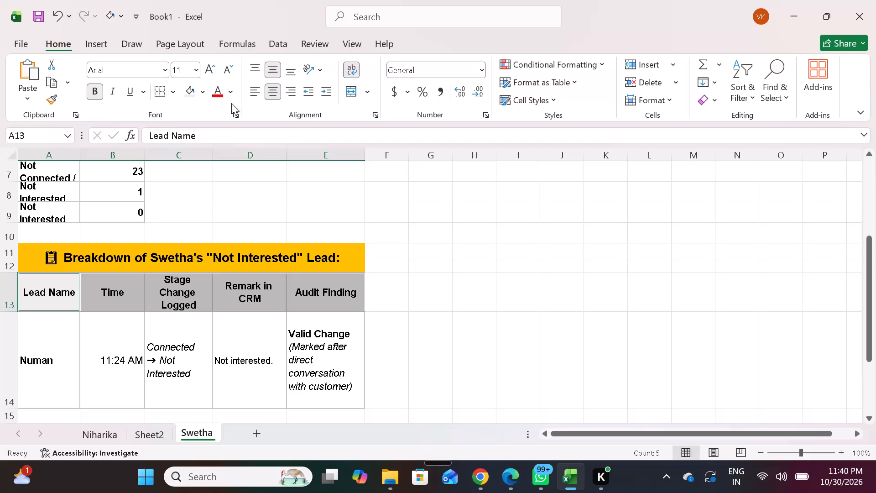
pyautogui.click(208, 89)
pyautogui.click(323, 186)
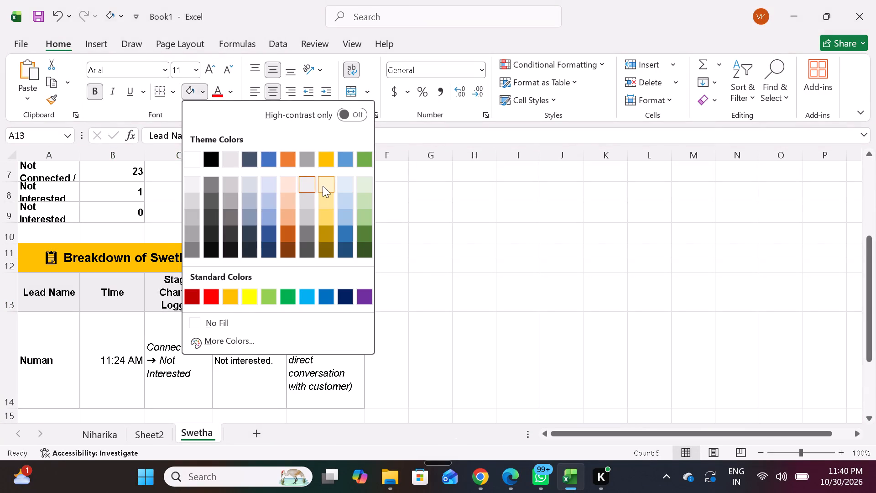
pyautogui.click(426, 211)
pyautogui.scroll(-2, 241, 294)
pyautogui.scroll(1, 145, 279)
# Fill the lead name cell A14 with the lightest blue theme colour.
pyautogui.click(62, 304)
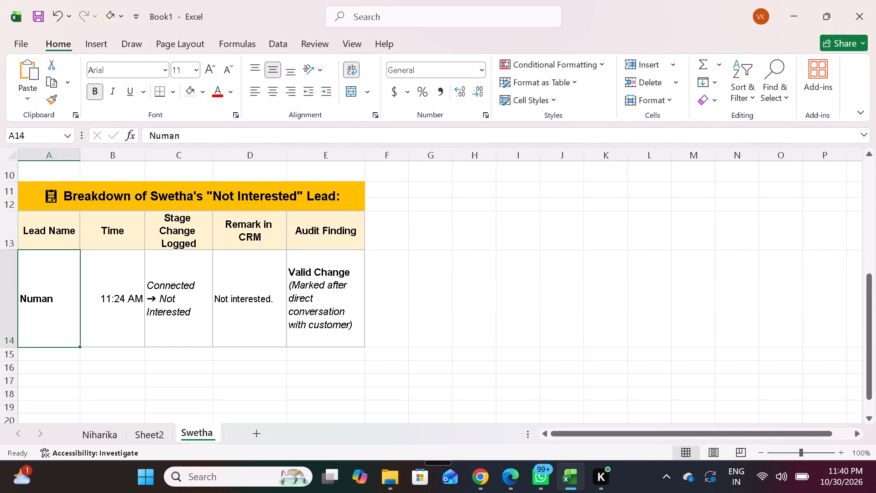
pyautogui.click(203, 92)
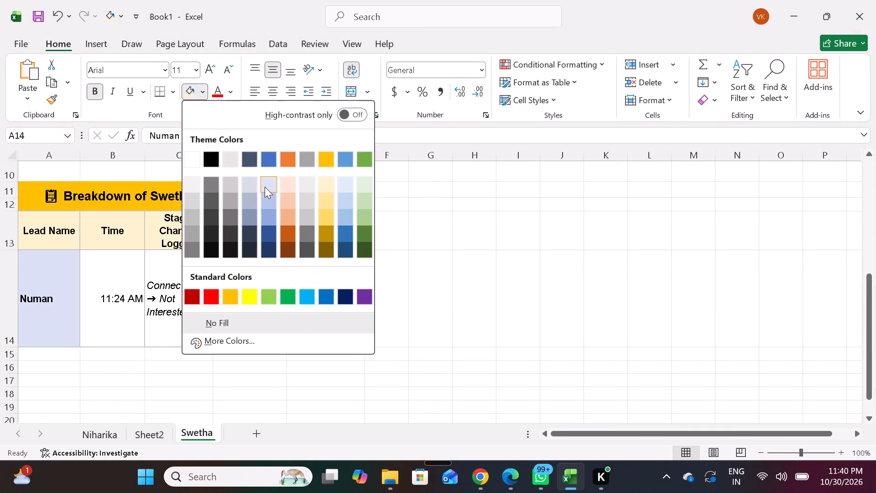
pyautogui.click(265, 187)
pyautogui.moveTo(396, 220); pyautogui.dragTo(400, 219)
pyautogui.scroll(3, 332, 231)
pyautogui.scroll(-2, 332, 231)
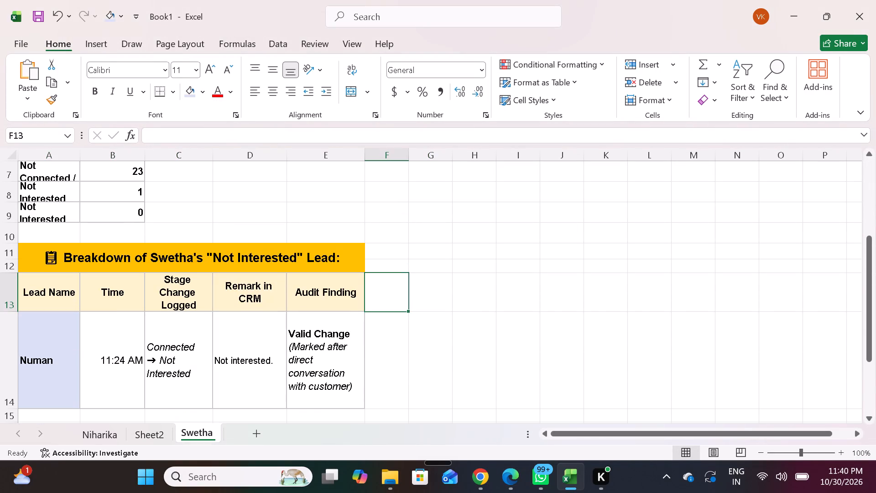
# Centre the contents of the breakdown's lead row, A14 to E14.
pyautogui.moveTo(334, 330); pyautogui.dragTo(28, 349)
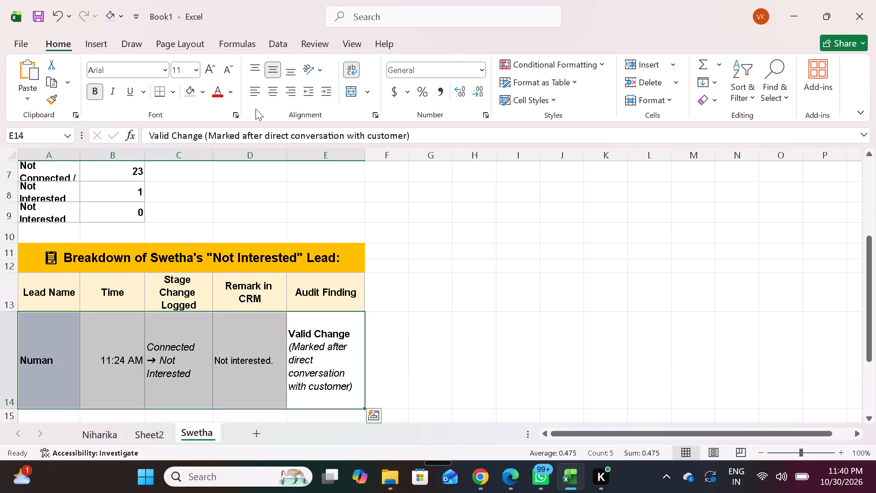
pyautogui.click(274, 94)
pyautogui.moveTo(430, 244); pyautogui.dragTo(434, 244)
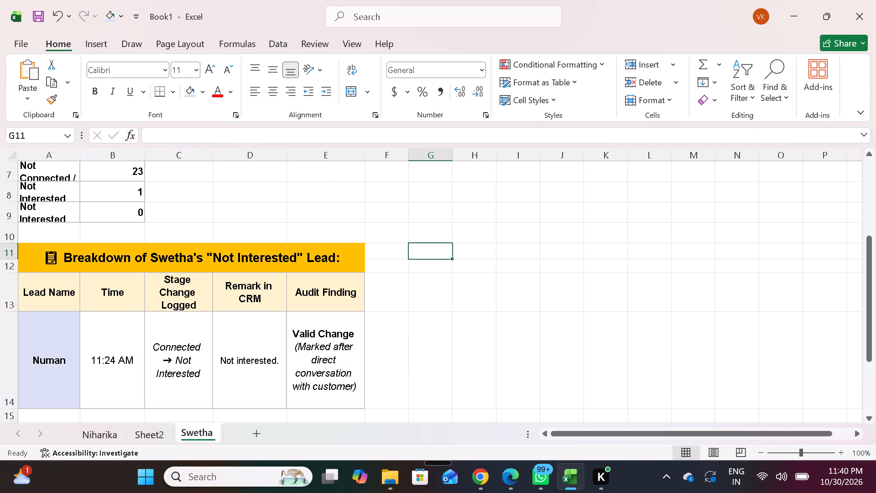
# Reduce the height of row 14 so it fits the Audit Finding text more closely.
pyautogui.moveTo(18, 407); pyautogui.dragTo(22, 369)
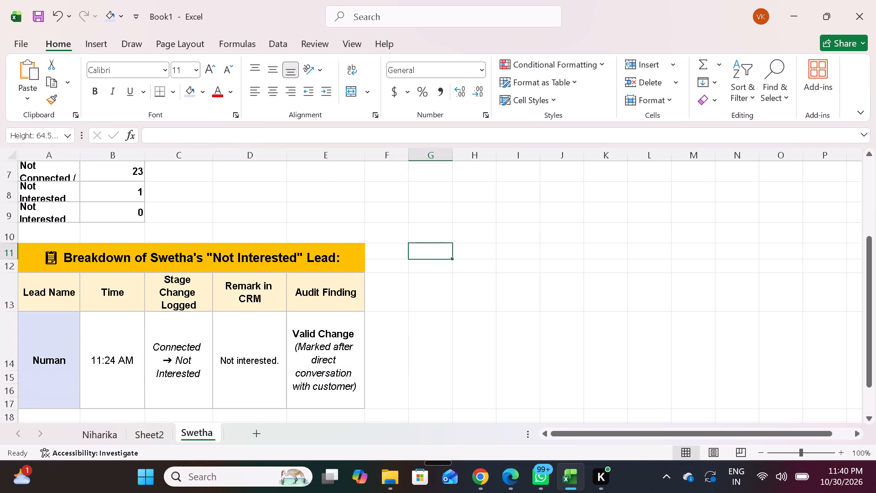
pyautogui.moveTo(22, 368); pyautogui.dragTo(28, 378)
pyautogui.moveTo(28, 378); pyautogui.dragTo(32, 383)
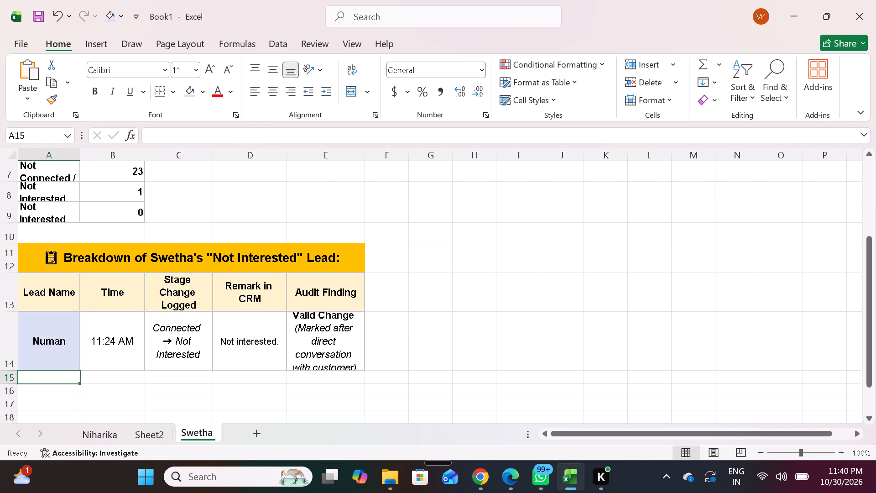
pyautogui.moveTo(11, 370); pyautogui.dragTo(29, 388)
pyautogui.moveTo(470, 317); pyautogui.dragTo(474, 315)
# Centre the contents of the whole Metric and Count table, A3 to B9.
pyautogui.scroll(2, 244, 309)
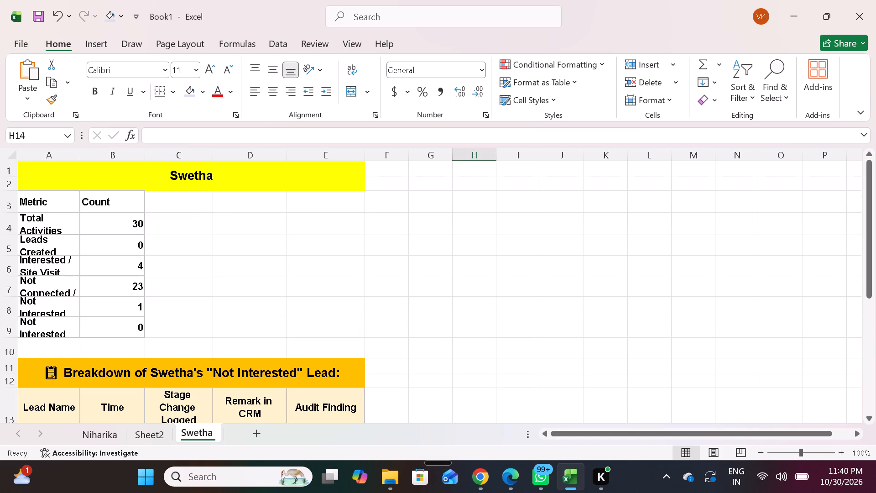
pyautogui.scroll(2, 244, 309)
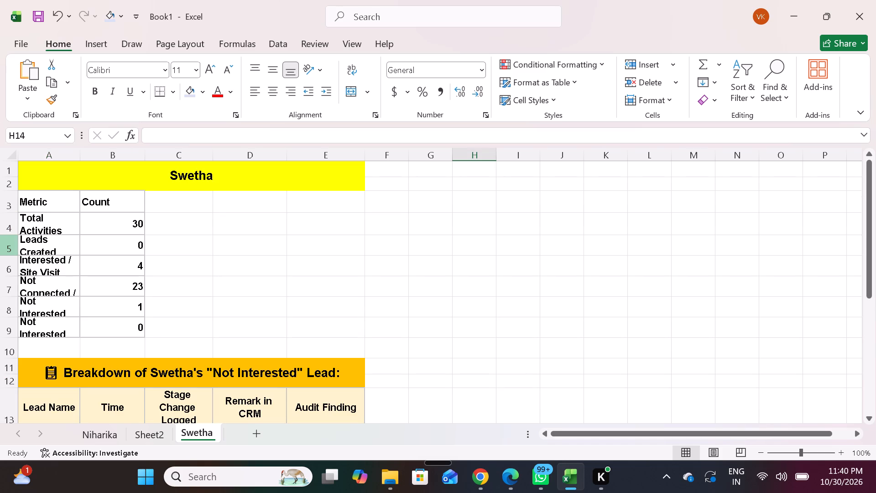
pyautogui.moveTo(38, 199); pyautogui.dragTo(129, 309)
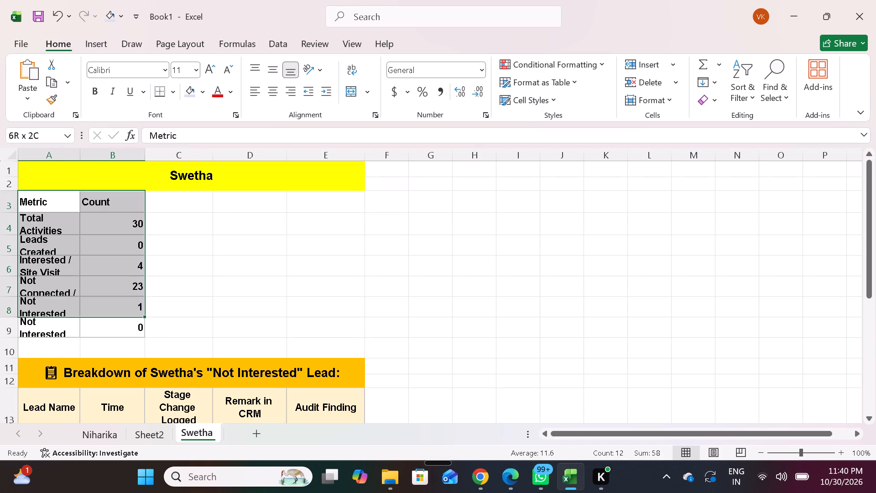
pyautogui.moveTo(129, 309); pyautogui.dragTo(129, 319)
pyautogui.click(274, 94)
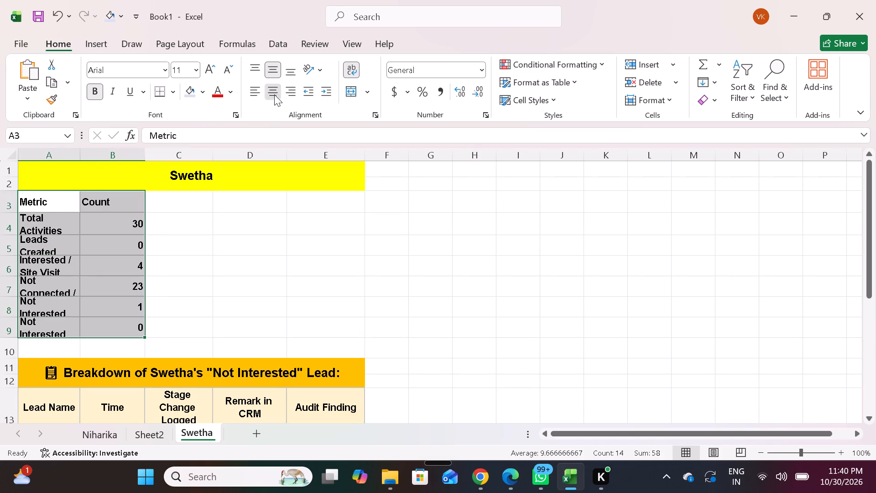
pyautogui.moveTo(254, 217); pyautogui.dragTo(262, 217)
pyautogui.moveTo(496, 216); pyautogui.dragTo(505, 214)
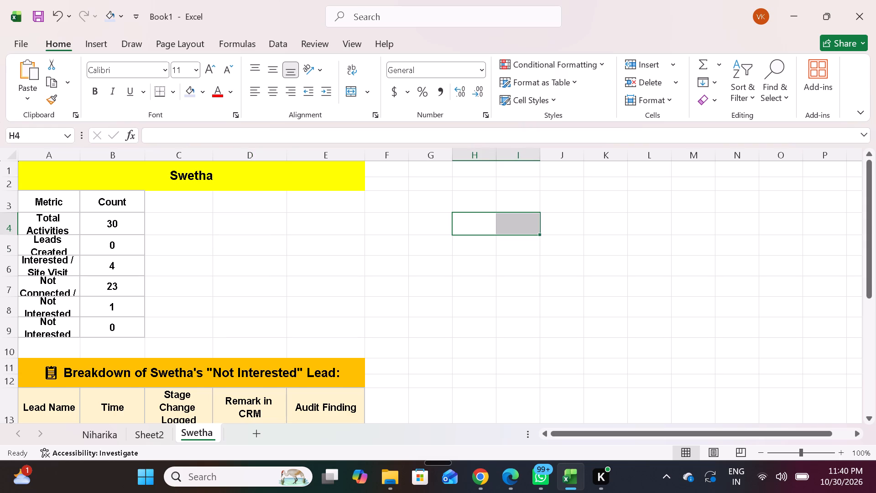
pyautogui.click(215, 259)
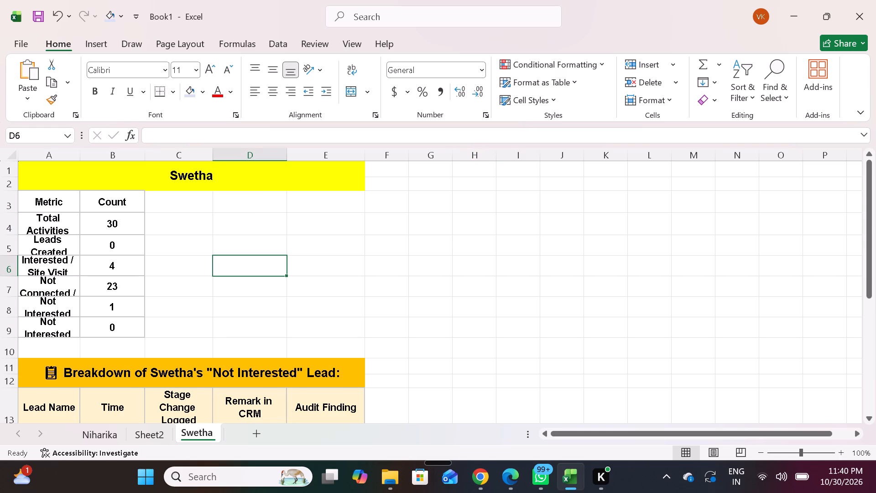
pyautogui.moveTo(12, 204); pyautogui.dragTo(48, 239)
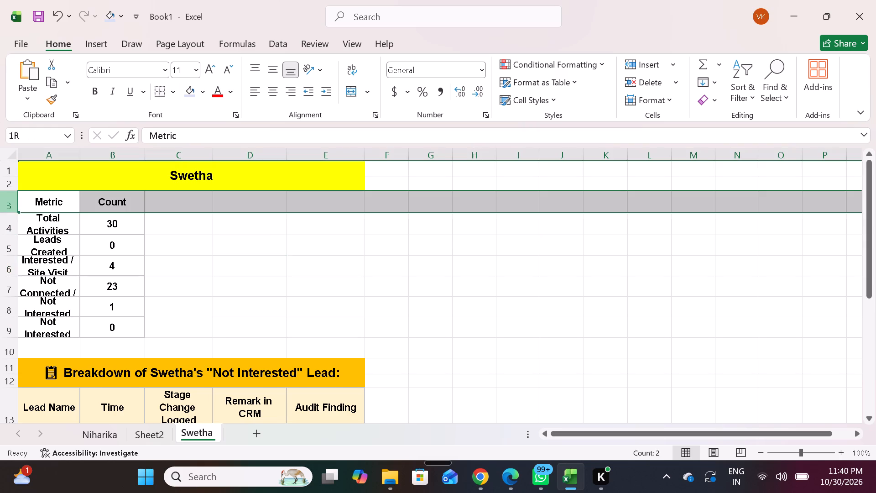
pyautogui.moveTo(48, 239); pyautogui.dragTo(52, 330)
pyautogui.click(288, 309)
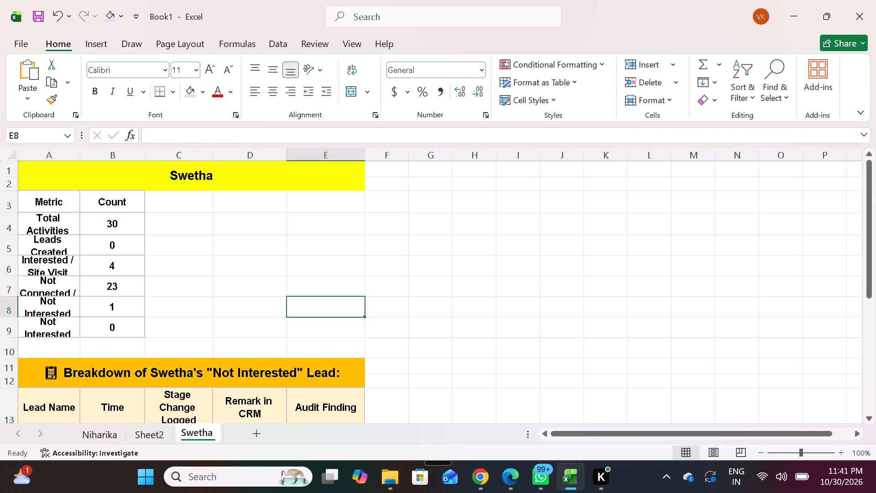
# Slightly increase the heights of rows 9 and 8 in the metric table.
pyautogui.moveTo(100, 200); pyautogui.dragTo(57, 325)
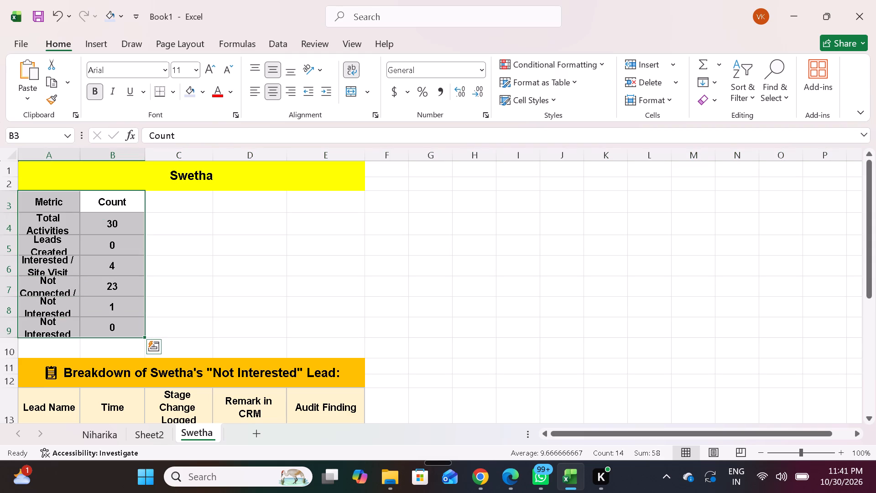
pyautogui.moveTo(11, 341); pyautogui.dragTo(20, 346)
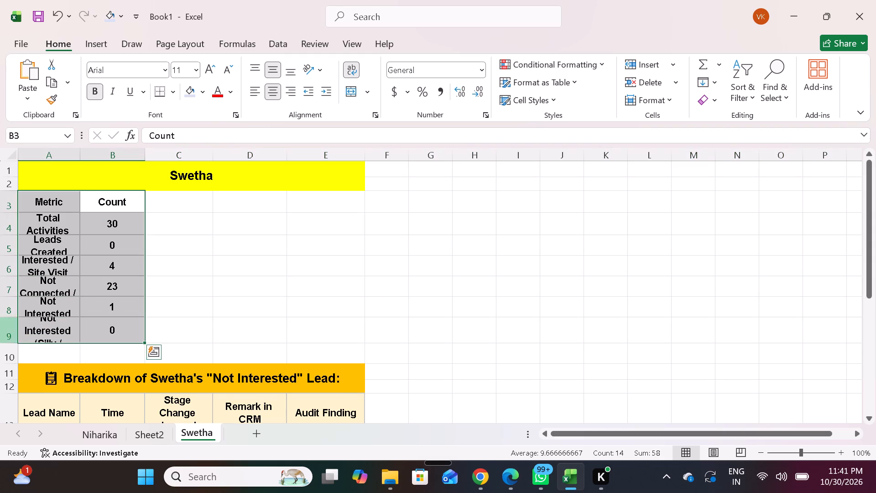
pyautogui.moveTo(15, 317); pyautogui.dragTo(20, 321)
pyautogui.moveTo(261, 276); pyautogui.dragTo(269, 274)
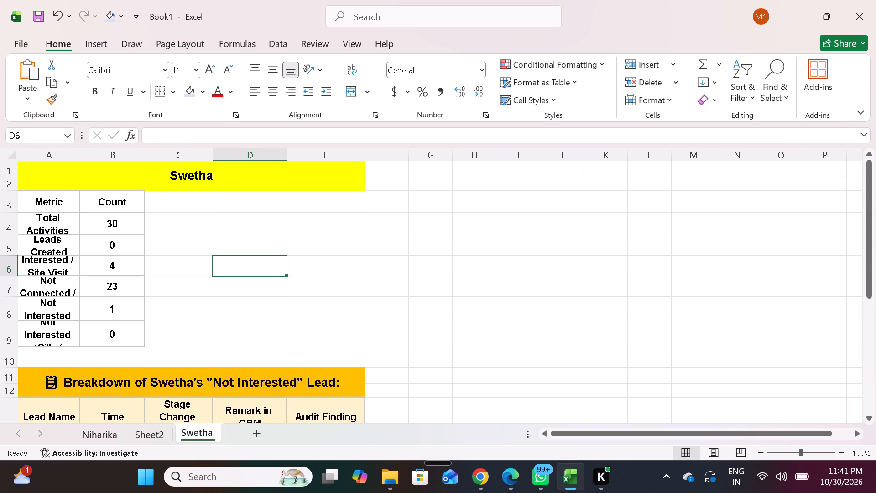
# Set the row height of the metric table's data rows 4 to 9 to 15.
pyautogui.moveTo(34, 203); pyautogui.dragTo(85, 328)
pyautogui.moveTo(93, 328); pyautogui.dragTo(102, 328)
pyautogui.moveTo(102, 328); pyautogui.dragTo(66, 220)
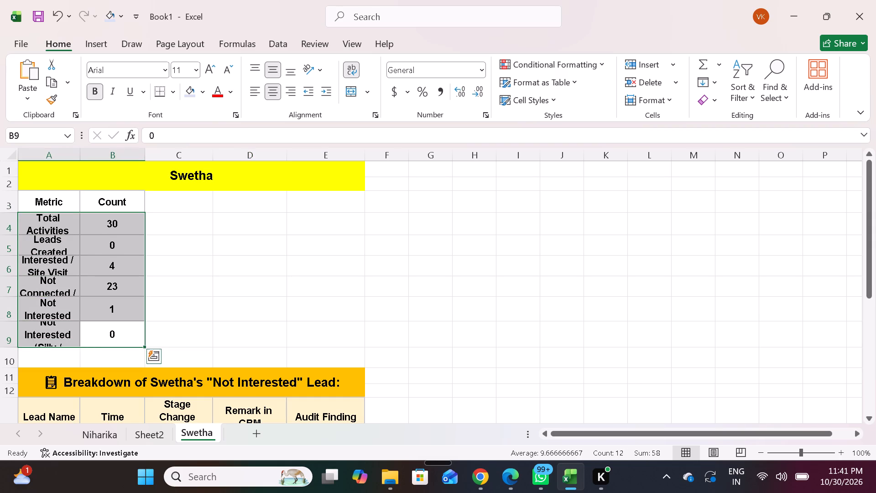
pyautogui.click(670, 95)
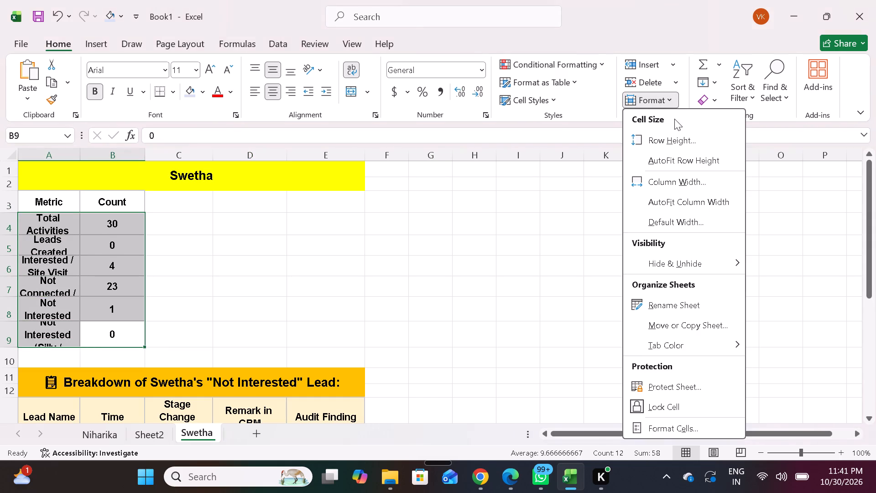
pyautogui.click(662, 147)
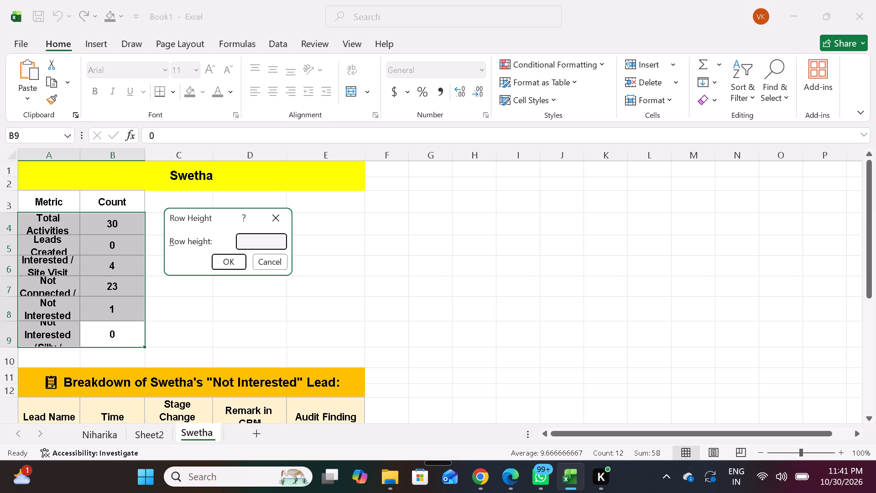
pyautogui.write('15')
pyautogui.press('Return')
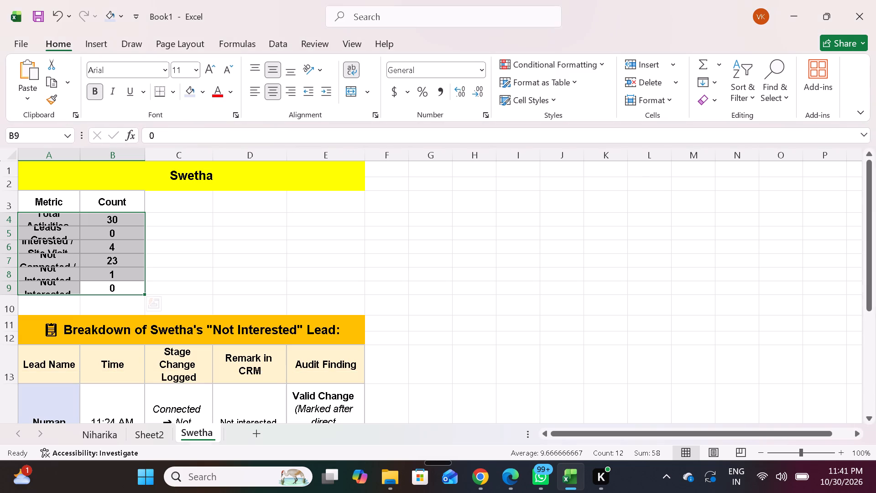
# Set the row height of the metric table's data rows 4 to 9 to 30.
pyautogui.click(647, 95)
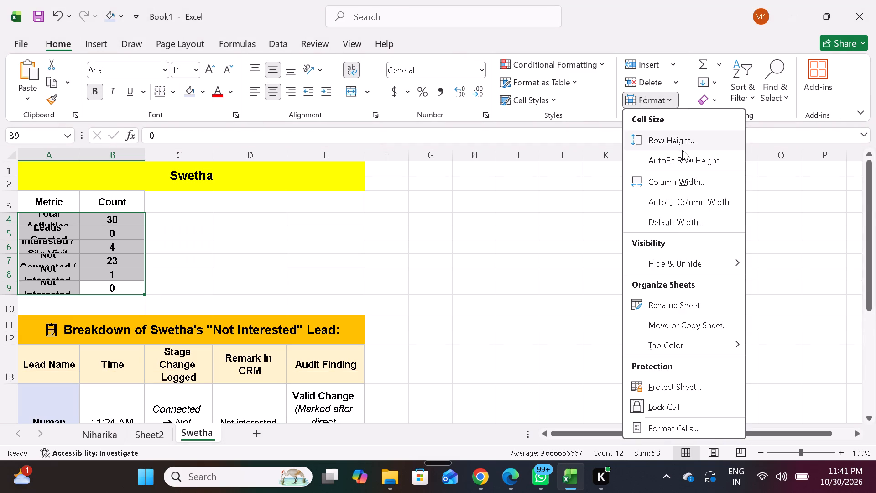
pyautogui.click(682, 149)
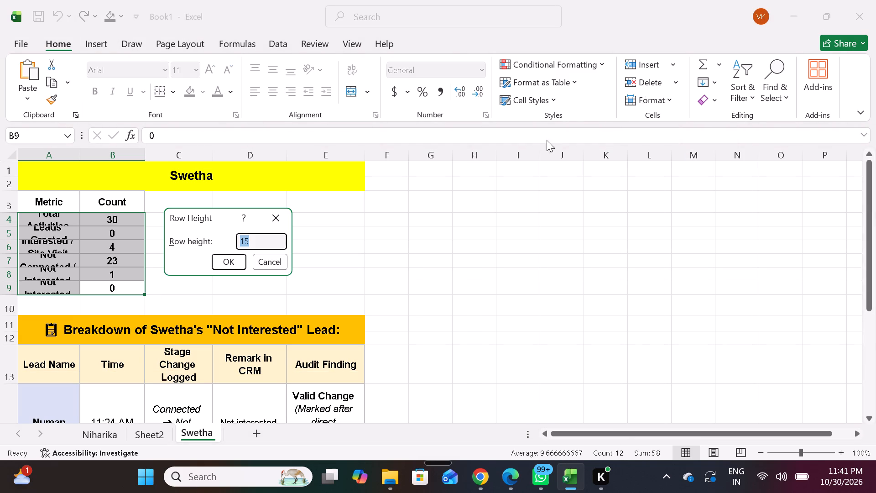
pyautogui.press('BackSpace')
pyautogui.write('30')
pyautogui.press('Return')
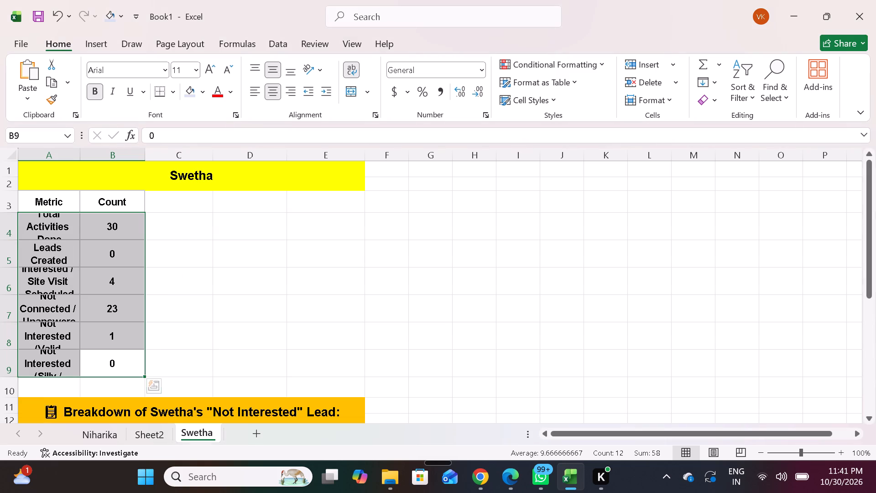
# Widen column A so that most metric labels fit within two lines.
pyautogui.moveTo(81, 153); pyautogui.dragTo(96, 152)
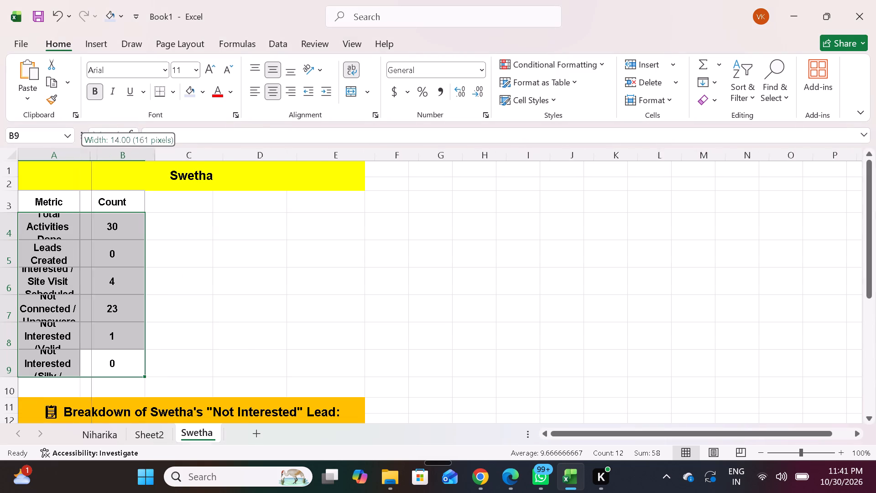
pyautogui.moveTo(96, 152); pyautogui.dragTo(113, 158)
pyautogui.moveTo(260, 250); pyautogui.dragTo(267, 249)
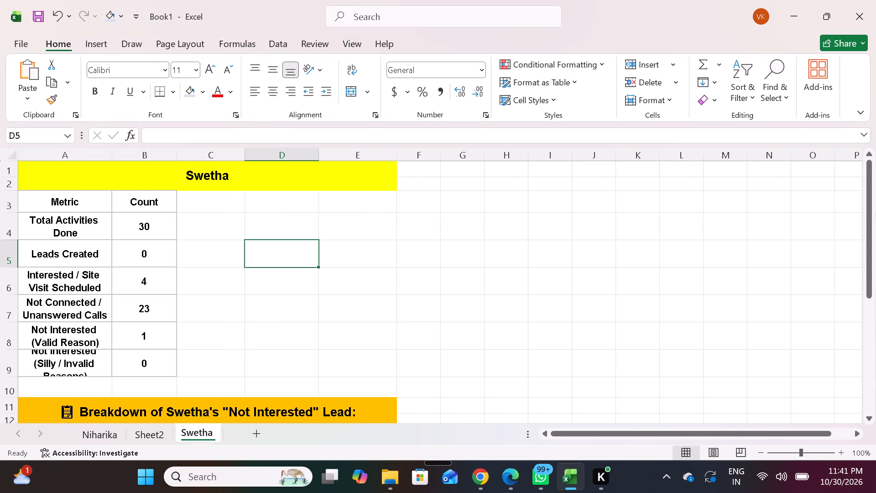
pyautogui.doubleClick(301, 276)
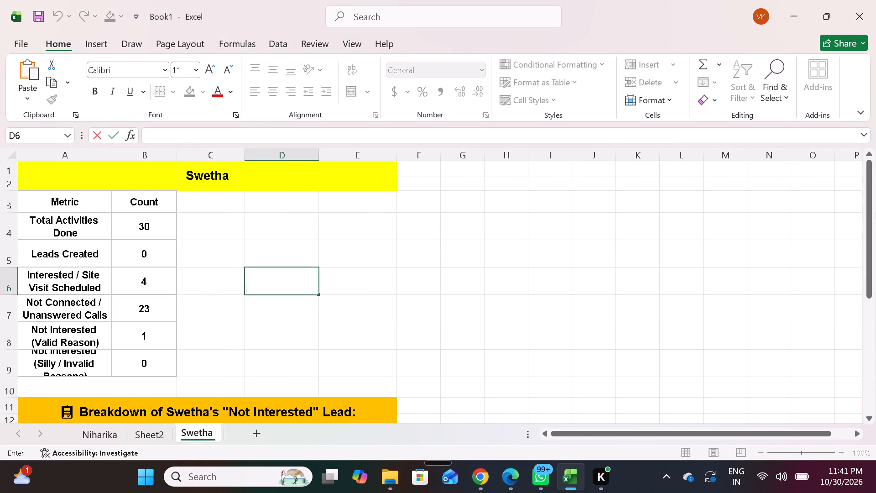
# Make the metric table's header row 3 slightly taller and enlarge its text by one font size step.
pyautogui.click(16, 213)
pyautogui.click(14, 210)
pyautogui.moveTo(14, 210); pyautogui.dragTo(24, 219)
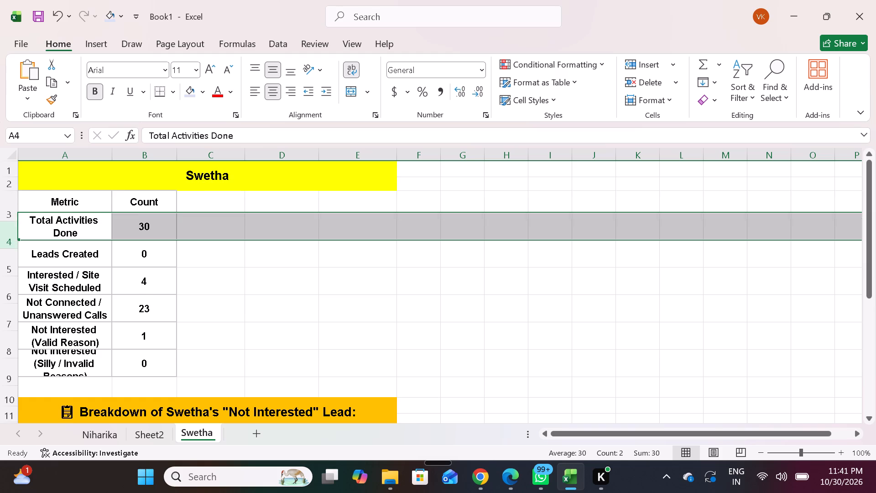
pyautogui.click(4, 210)
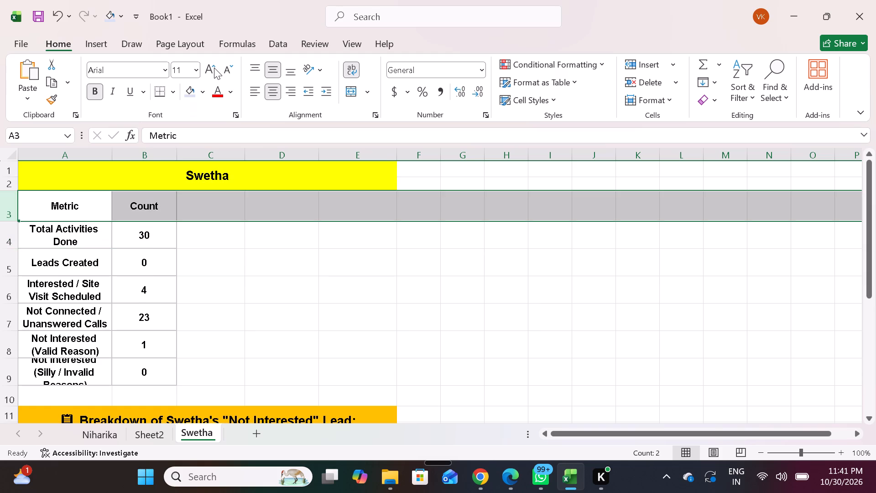
pyautogui.click(215, 66)
pyautogui.moveTo(349, 269); pyautogui.dragTo(359, 267)
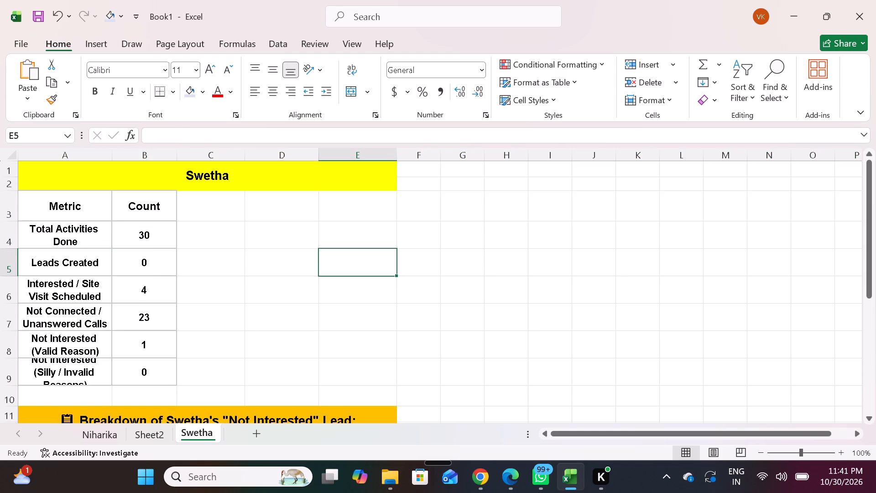
# Make row 9 slightly taller and widen column A so that every metric label fits within two lines.
pyautogui.moveTo(6, 385); pyautogui.dragTo(16, 389)
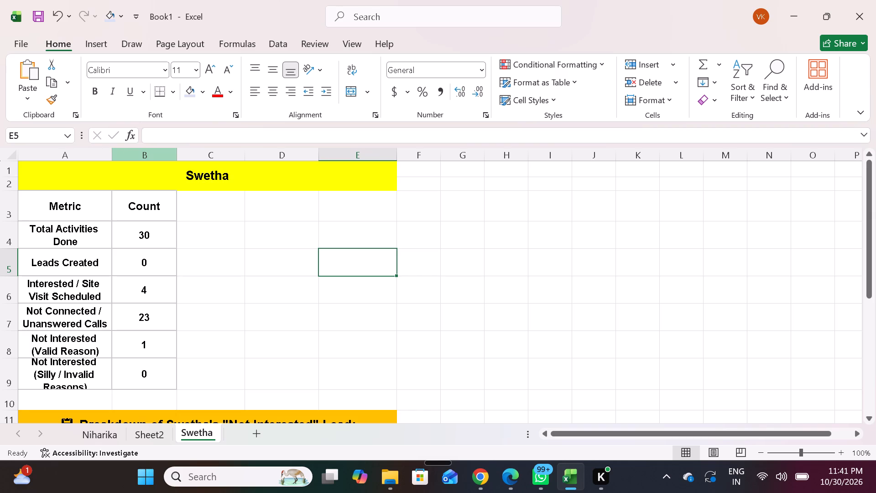
pyautogui.moveTo(109, 153); pyautogui.dragTo(125, 153)
pyautogui.scroll(-3, 218, 206)
pyautogui.scroll(1, 216, 211)
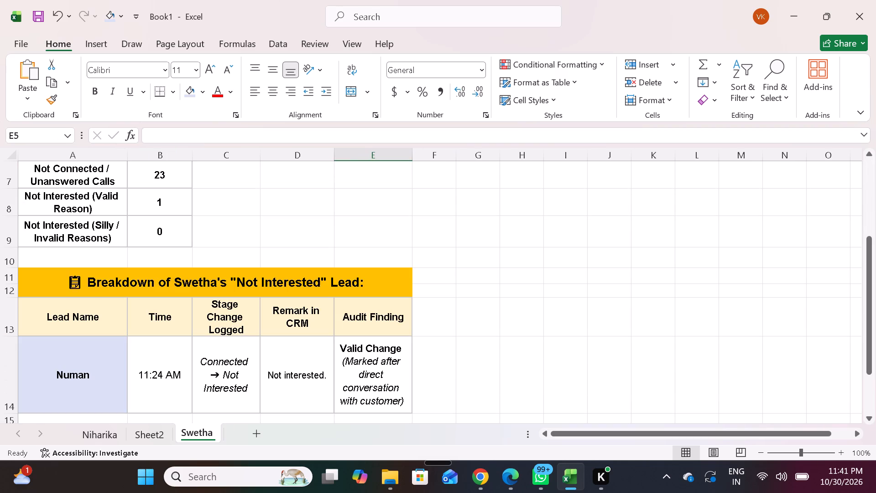
pyautogui.scroll(4, 157, 278)
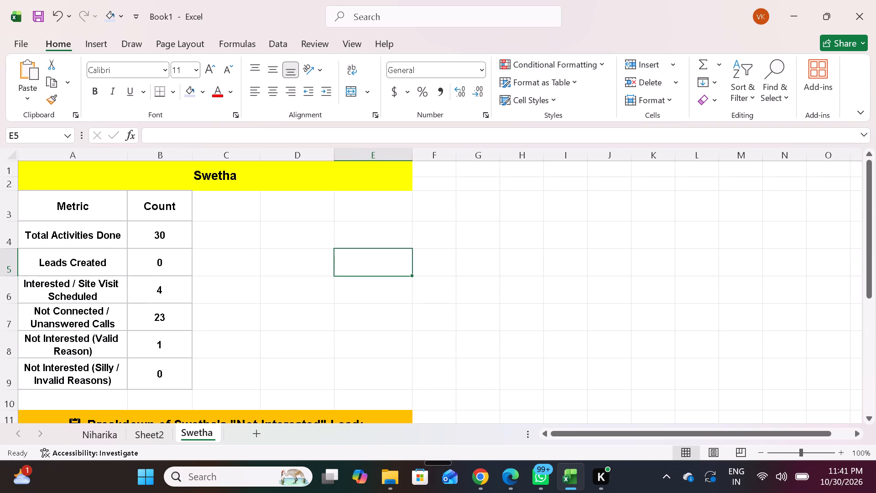
pyautogui.click(561, 257)
pyautogui.scroll(2, 263, 298)
pyautogui.scroll(-2, 263, 298)
pyautogui.scroll(-1, 253, 430)
pyautogui.scroll(3, 249, 441)
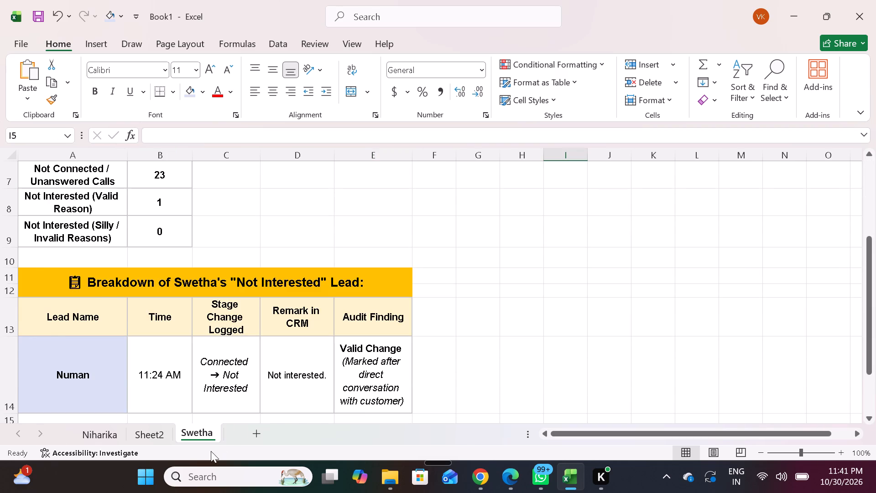
pyautogui.click(164, 426)
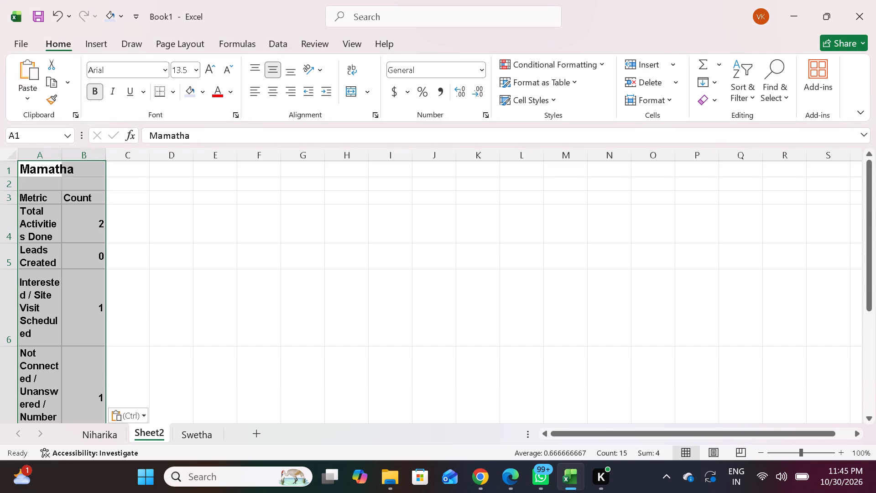
# Widen columns A and B of Mamatha's metric table so the labels and counts have more room.
pyautogui.moveTo(104, 155); pyautogui.dragTo(177, 171)
pyautogui.click(279, 220)
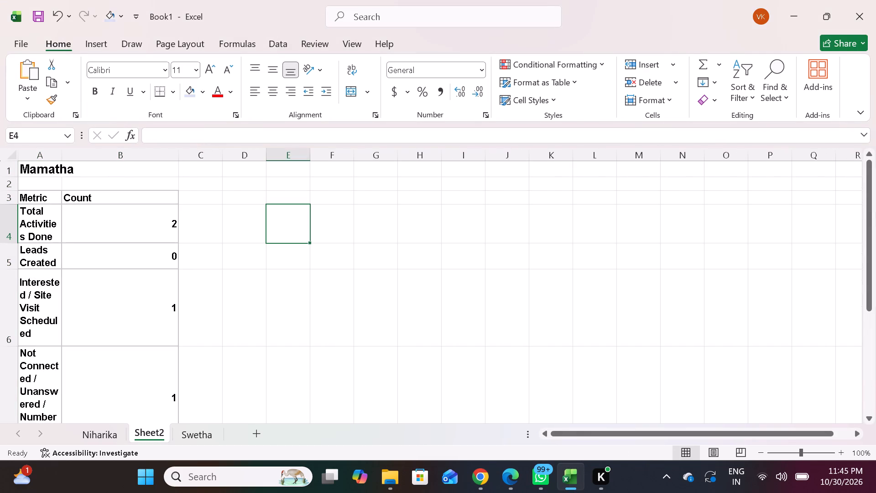
pyautogui.moveTo(63, 150); pyautogui.dragTo(119, 163)
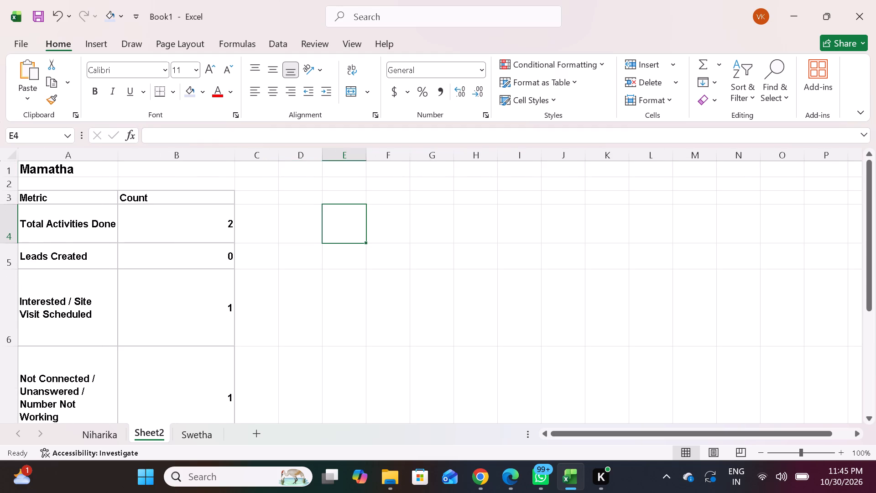
pyautogui.moveTo(235, 155); pyautogui.dragTo(225, 155)
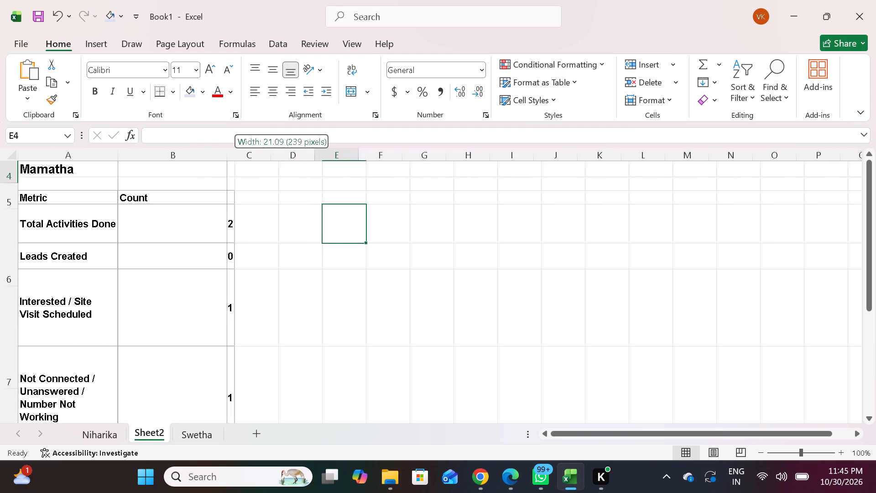
pyautogui.moveTo(225, 155); pyautogui.dragTo(217, 157)
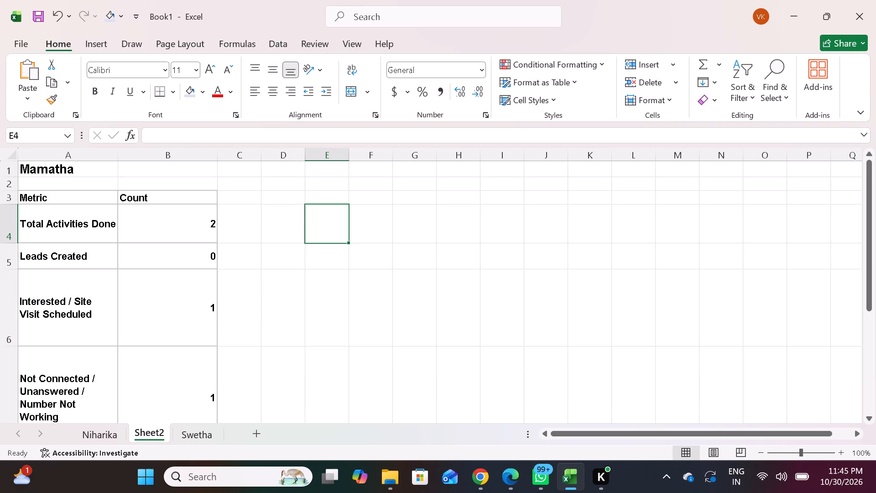
# Reduce the heights of rows 4, 6 and 7 in the metric table and widen column A slightly more.
pyautogui.scroll(-4, 102, 302)
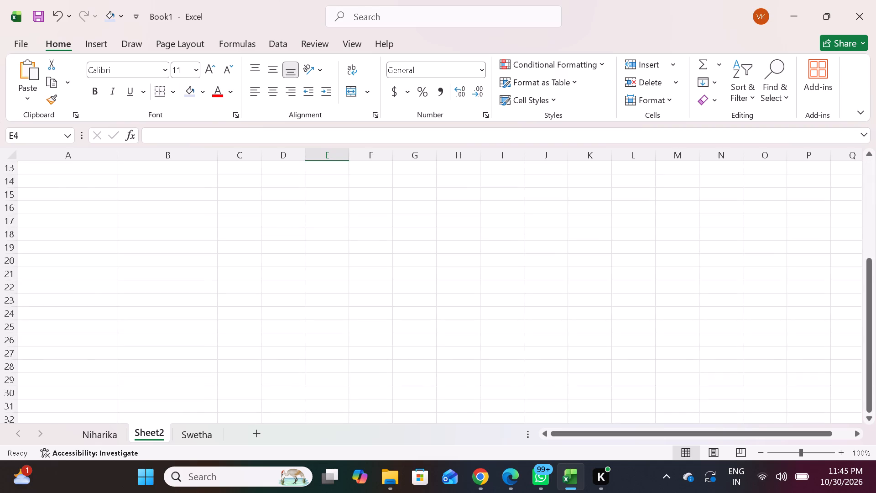
pyautogui.scroll(2, 104, 302)
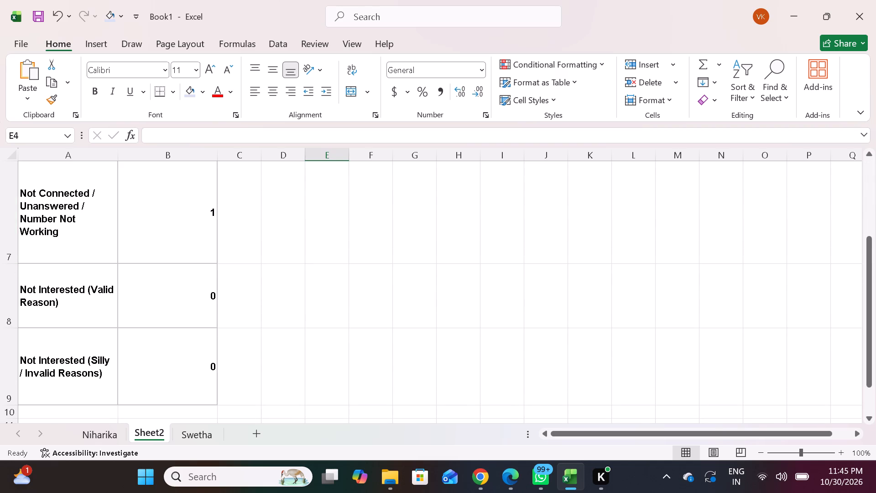
pyautogui.moveTo(12, 263); pyautogui.dragTo(13, 217)
pyautogui.scroll(1, 73, 235)
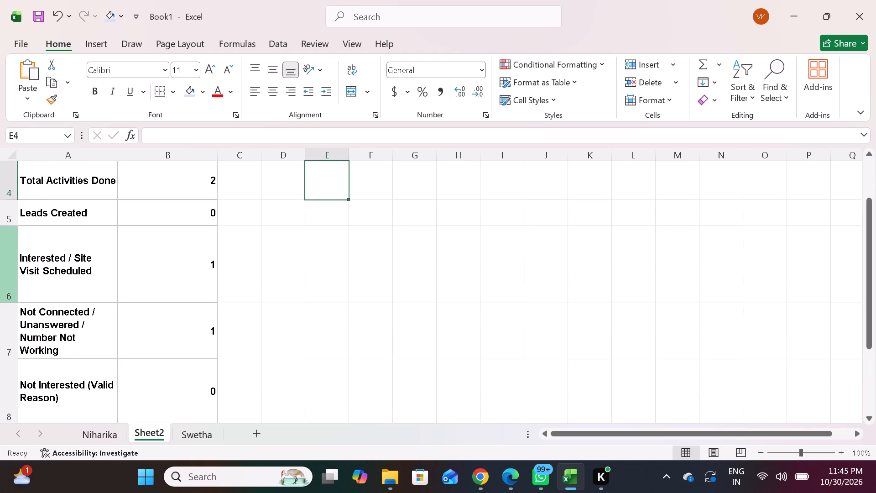
pyautogui.scroll(1, 17, 231)
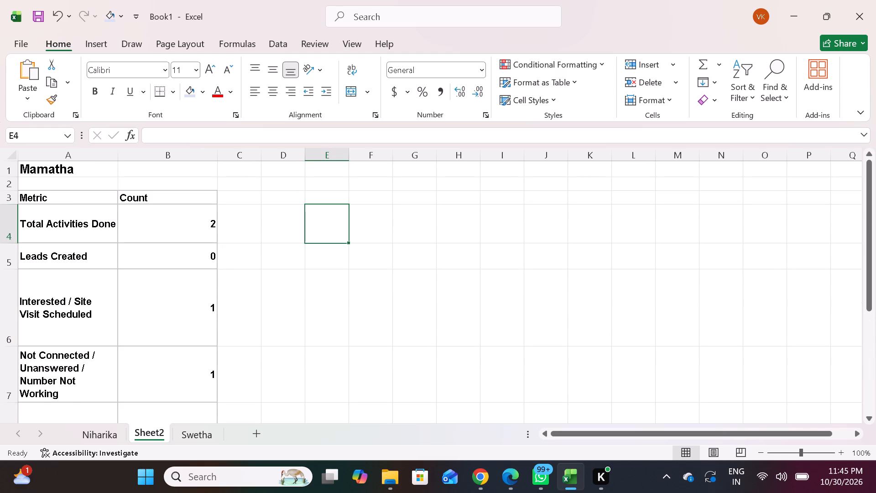
pyautogui.moveTo(11, 245); pyautogui.dragTo(14, 235)
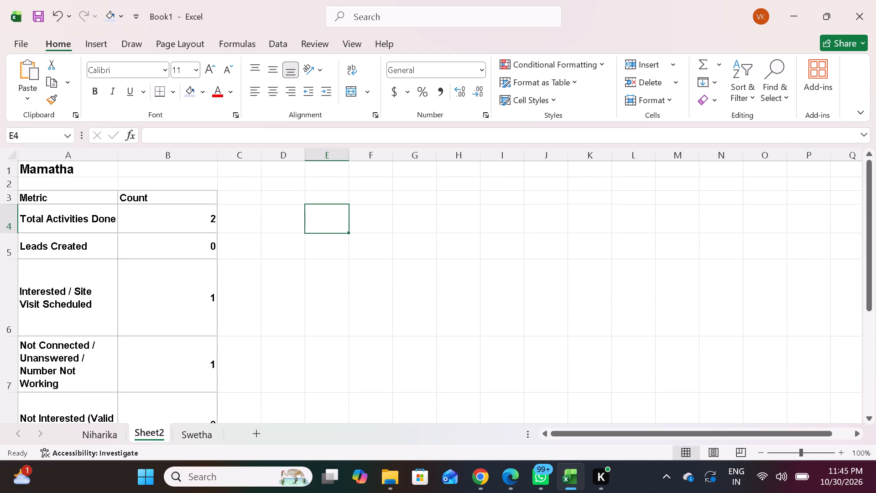
pyautogui.moveTo(11, 339); pyautogui.dragTo(0, 307)
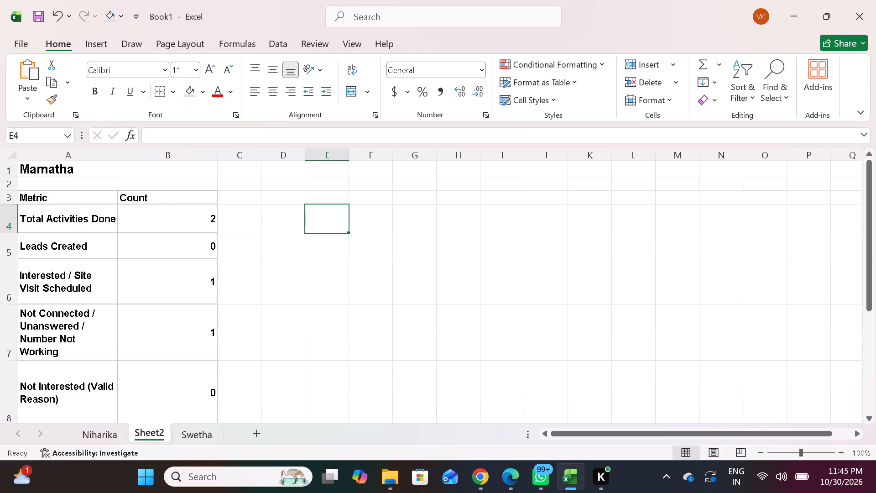
pyautogui.moveTo(119, 156); pyautogui.dragTo(145, 148)
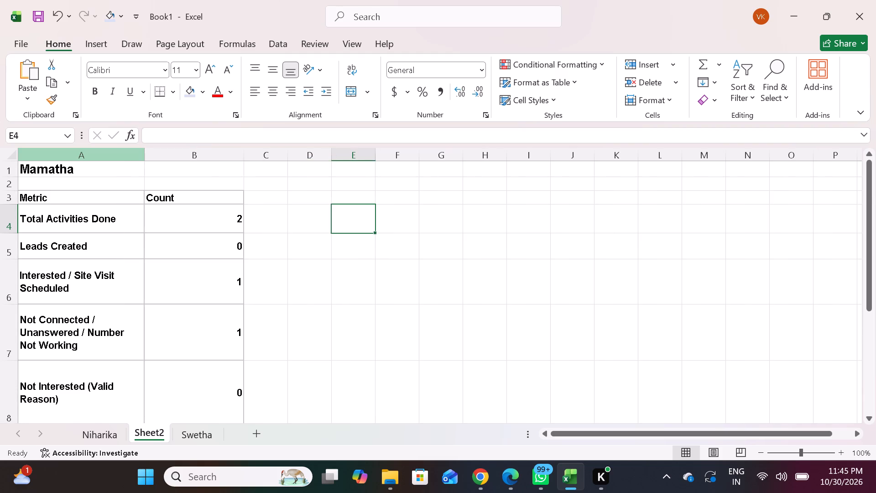
# Reduce the heights of the two "Not Interested" rows and tighten row 7 around its three-line label.
pyautogui.scroll(-1, 56, 293)
pyautogui.scroll(-1, 23, 359)
pyautogui.moveTo(10, 359); pyautogui.dragTo(8, 354)
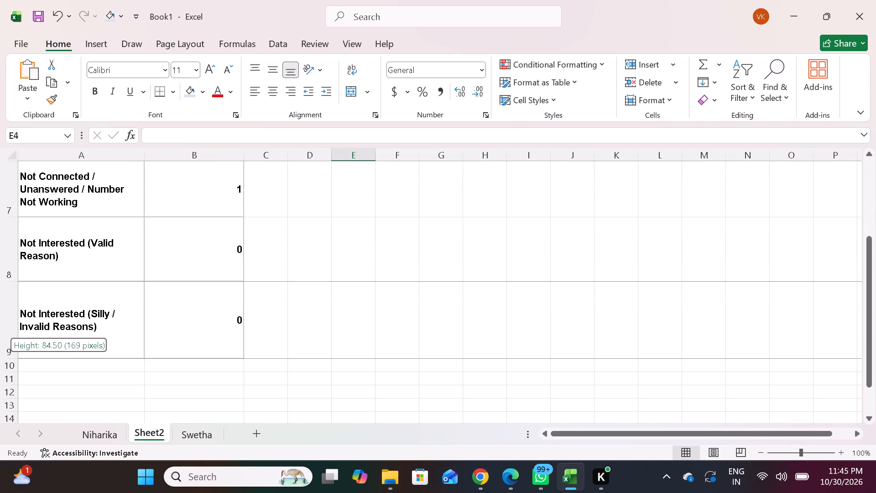
pyautogui.moveTo(8, 354); pyautogui.dragTo(1, 315)
pyautogui.click(9, 280)
pyautogui.moveTo(8, 280); pyautogui.dragTo(10, 265)
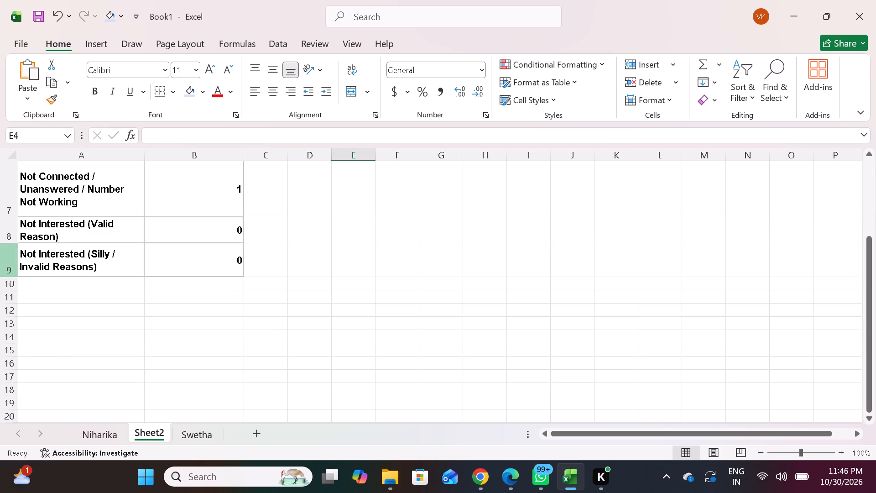
pyautogui.scroll(2, 26, 246)
pyautogui.scroll(-1, 31, 268)
pyautogui.click(11, 321)
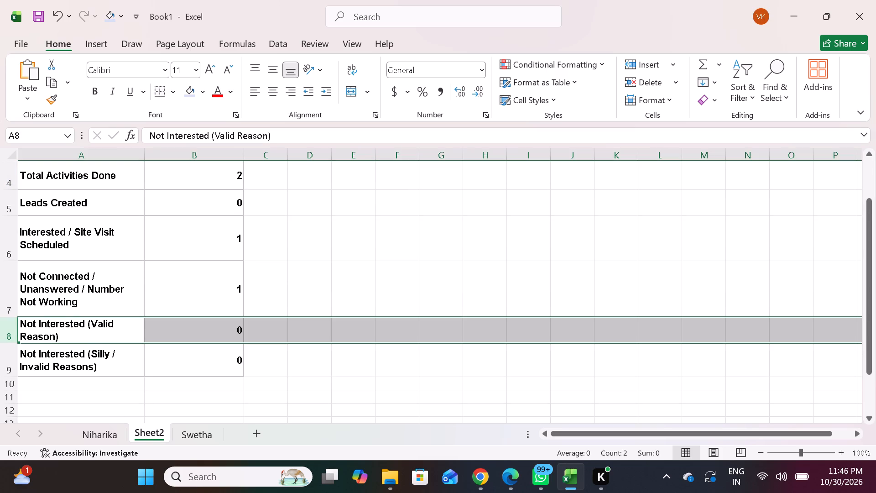
pyautogui.click(11, 318)
pyautogui.moveTo(12, 311); pyautogui.dragTo(12, 306)
pyautogui.tripleClick(12, 306)
pyautogui.doubleClick(12, 306)
pyautogui.moveTo(12, 306); pyautogui.dragTo(10, 300)
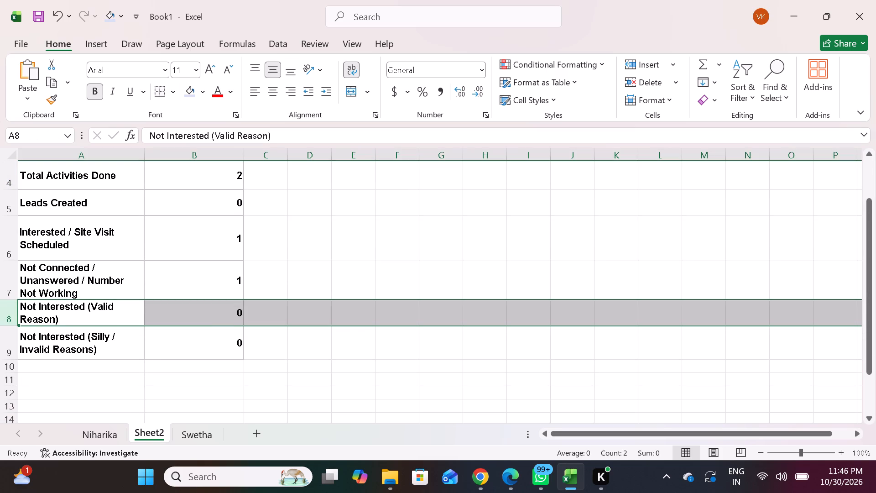
pyautogui.click(396, 301)
pyautogui.click(385, 251)
pyautogui.scroll(2, 192, 299)
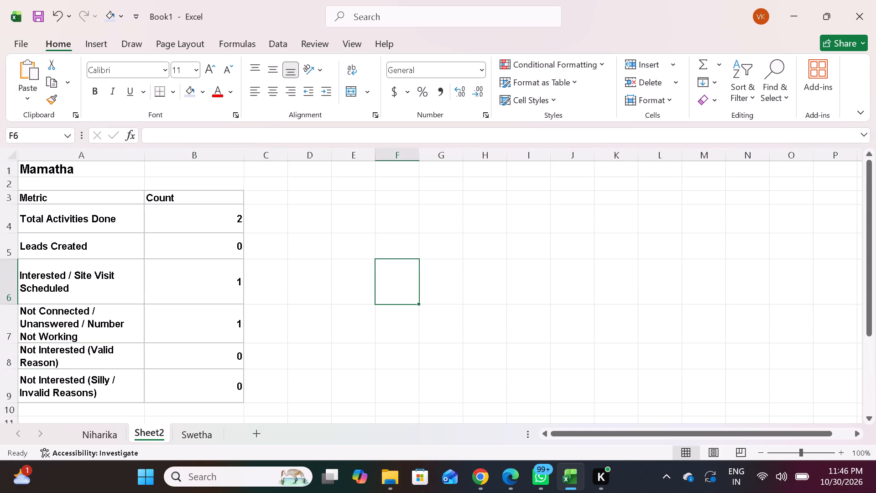
# Make the Metric/Count header row taller and increase its font size to 14.
pyautogui.click(71, 195)
pyautogui.click(1, 204)
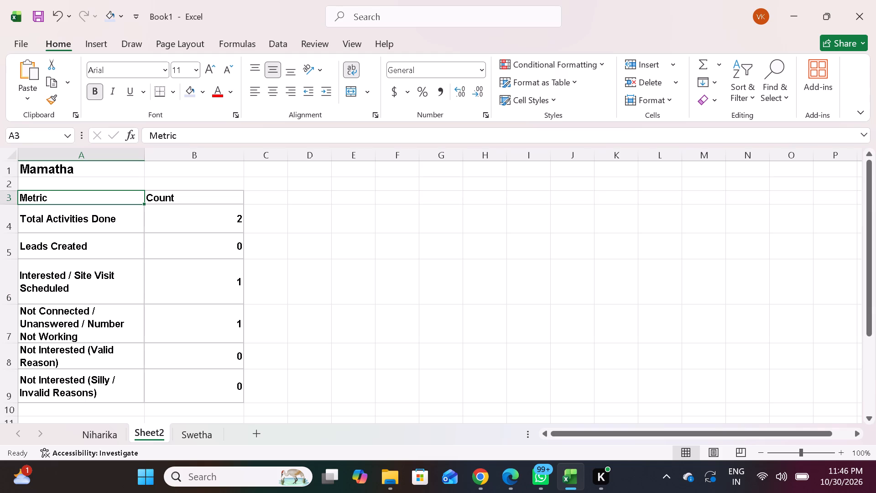
pyautogui.click(9, 207)
pyautogui.moveTo(9, 207); pyautogui.dragTo(23, 214)
pyautogui.moveTo(11, 204); pyautogui.dragTo(21, 212)
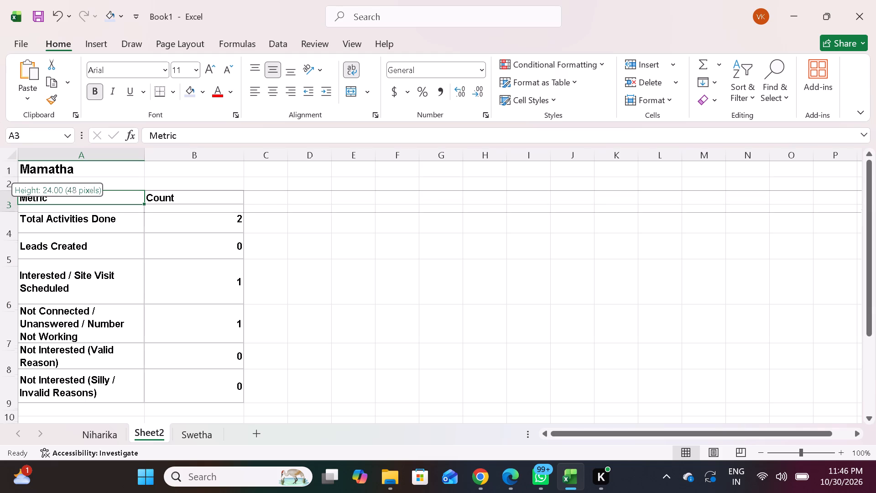
pyautogui.moveTo(21, 212); pyautogui.dragTo(21, 215)
pyautogui.click(21, 215)
pyautogui.moveTo(126, 198); pyautogui.dragTo(174, 198)
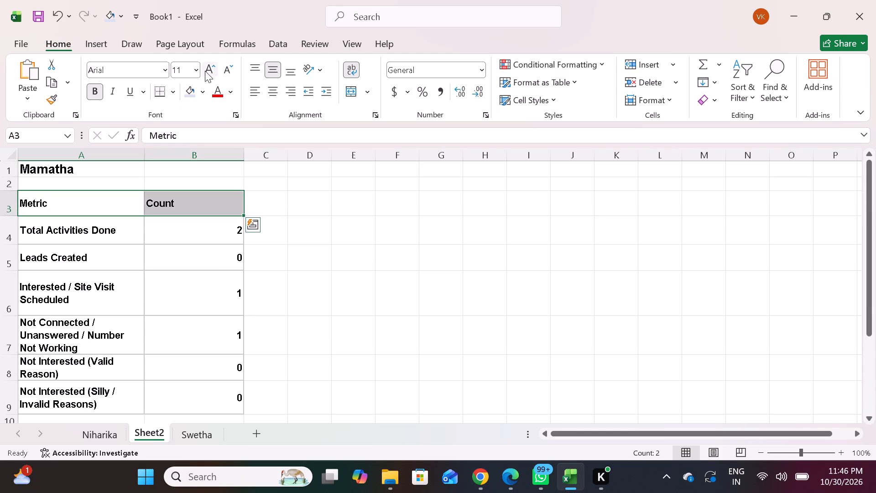
pyautogui.doubleClick(209, 67)
pyautogui.click(345, 215)
# Centre the contents of the metric table in A3:B9 horizontally.
pyautogui.moveTo(74, 225); pyautogui.dragTo(146, 296)
pyautogui.moveTo(154, 310); pyautogui.dragTo(161, 320)
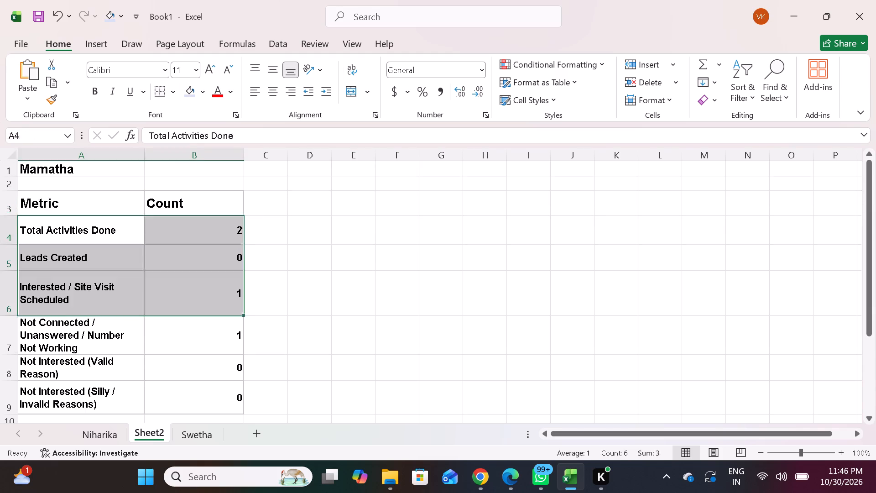
pyautogui.moveTo(161, 320); pyautogui.dragTo(186, 360)
pyautogui.click(186, 360)
pyautogui.click(399, 338)
pyautogui.moveTo(221, 209); pyautogui.dragTo(57, 388)
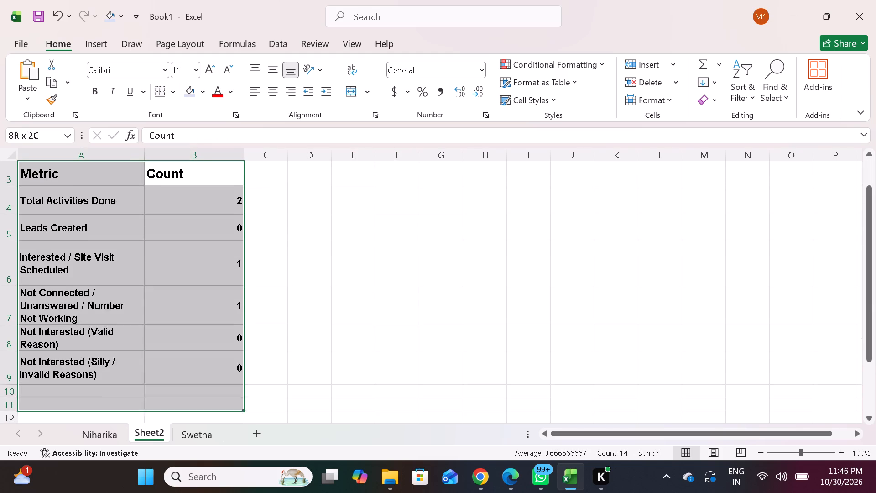
pyautogui.moveTo(57, 388); pyautogui.dragTo(81, 356)
pyautogui.scroll(4, 121, 325)
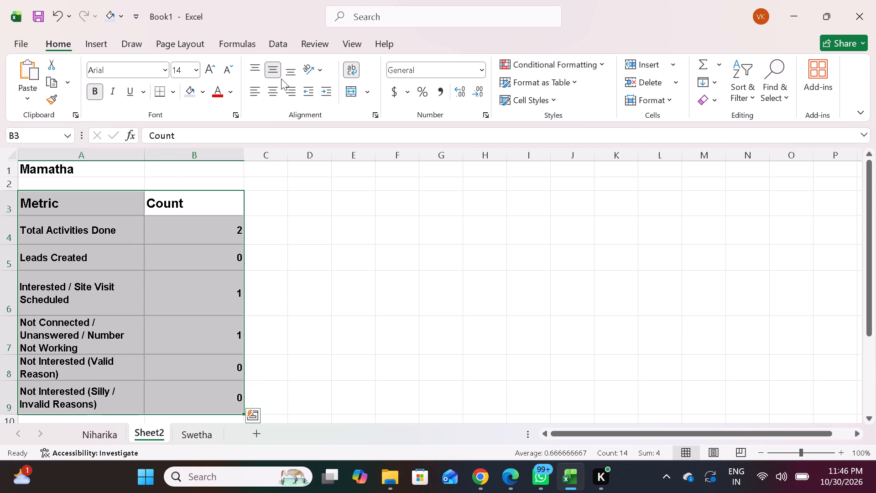
pyautogui.click(270, 91)
pyautogui.click(359, 194)
# Merge and centre the Mamatha title across A1:B2 and fill it with yellow.
pyautogui.moveTo(219, 186); pyautogui.dragTo(0, 155)
pyautogui.click(347, 94)
pyautogui.click(217, 186)
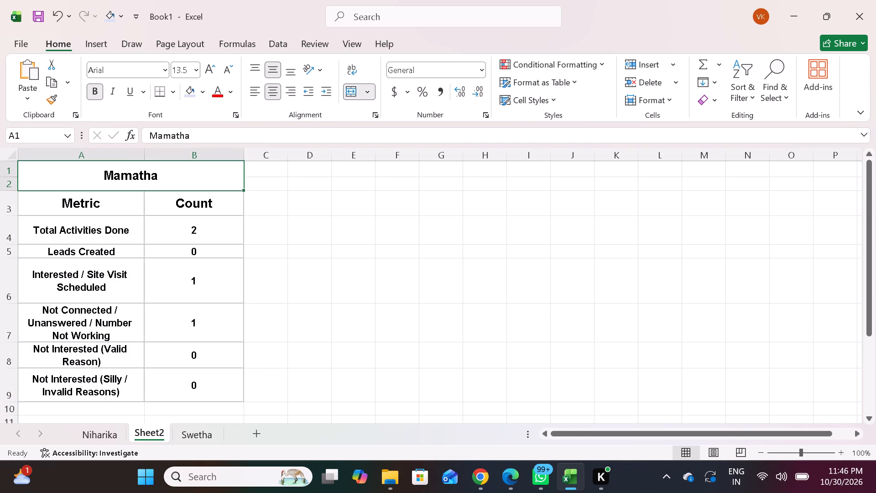
pyautogui.click(202, 89)
pyautogui.click(247, 294)
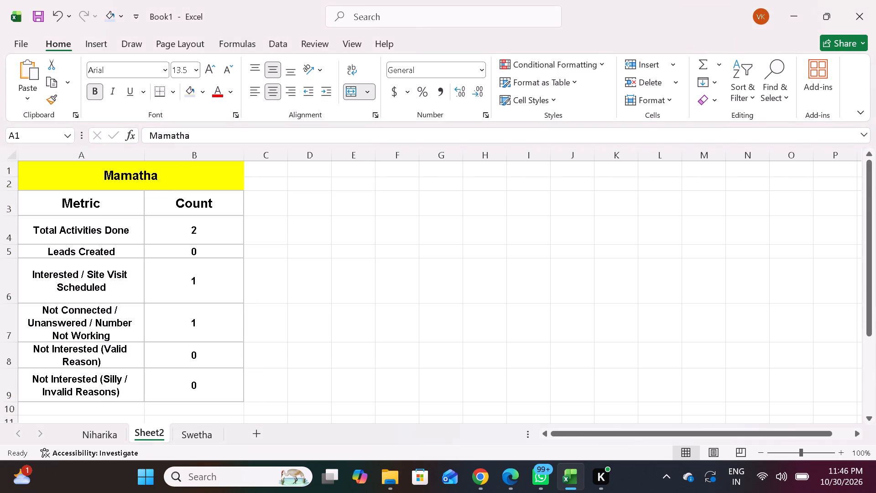
pyautogui.click(412, 257)
# Fill the Metric/Count header row with light orange and the metric labels in A4:A9 with light blue.
pyautogui.moveTo(216, 205); pyautogui.dragTo(79, 208)
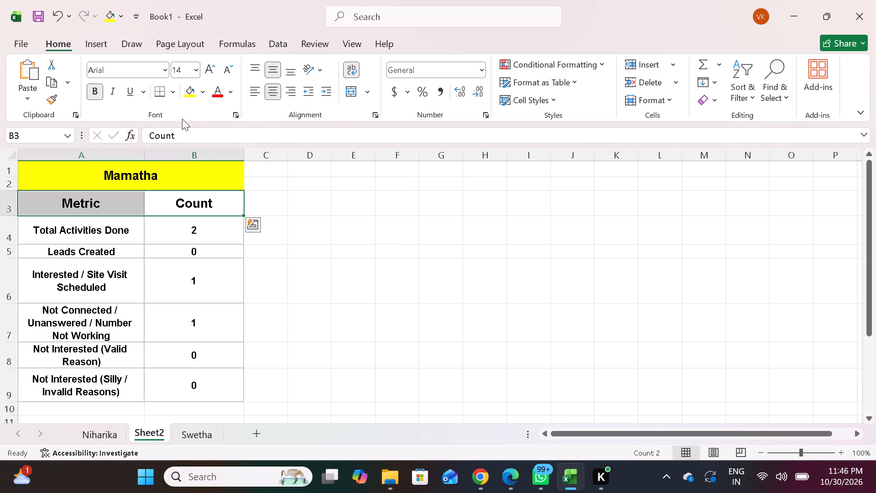
pyautogui.click(203, 97)
pyautogui.click(292, 187)
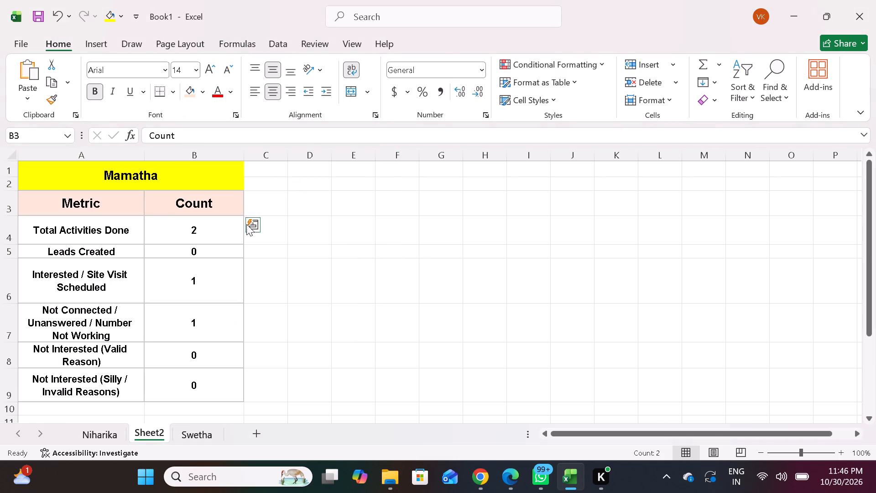
pyautogui.moveTo(107, 228); pyautogui.dragTo(107, 381)
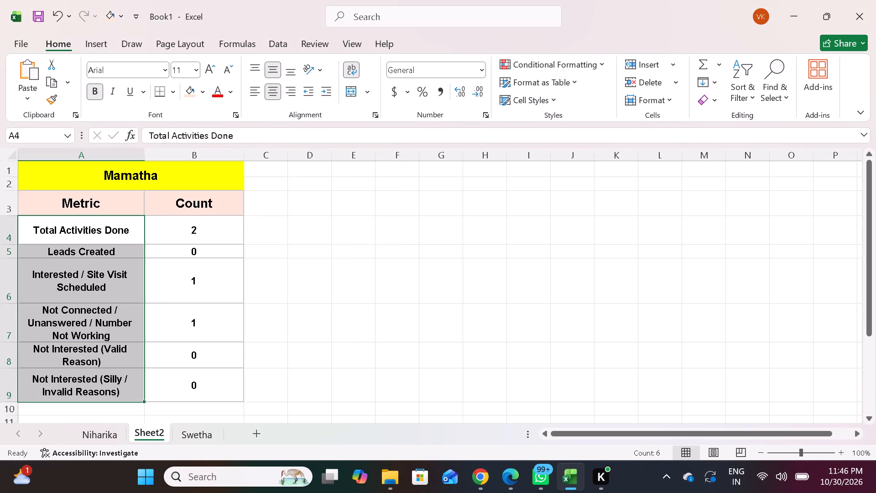
pyautogui.click(204, 93)
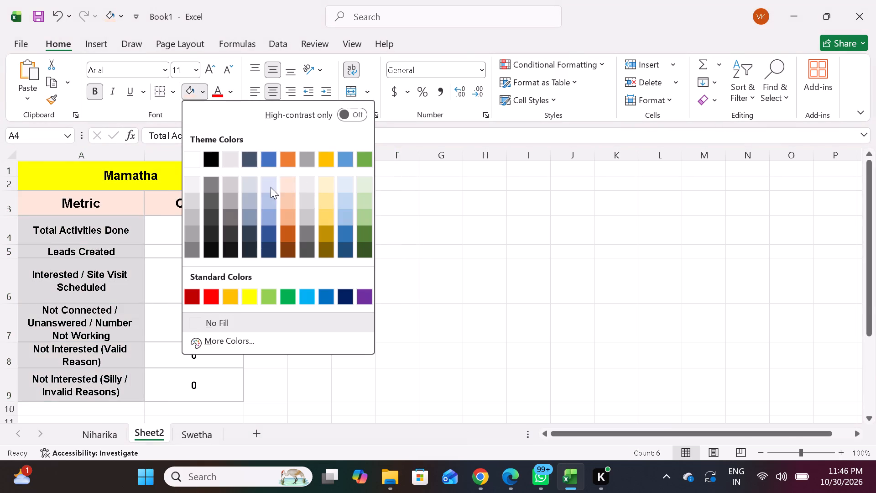
pyautogui.click(271, 187)
pyautogui.click(418, 225)
# Add the Unanswered / Number Not Working Action List for Mamatha in the empty rows below the metric table, starting at A11.
pyautogui.scroll(-4, 214, 271)
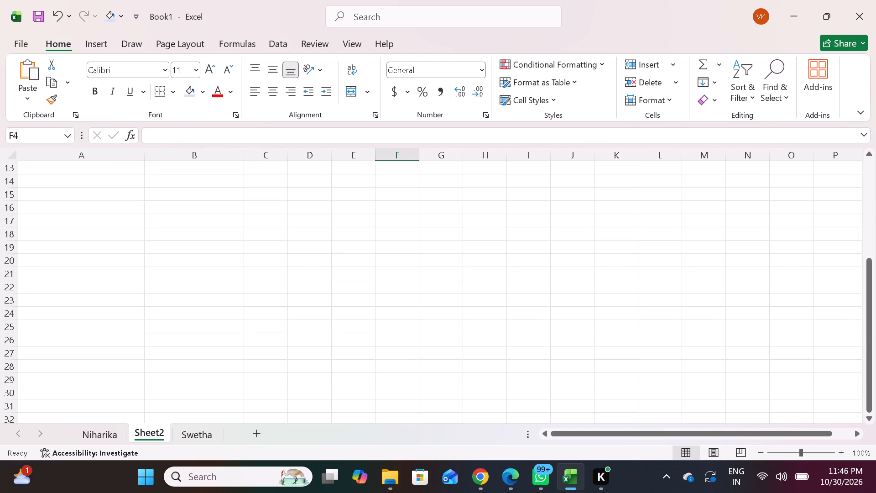
pyautogui.click(42, 166)
pyautogui.scroll(2, 40, 225)
pyautogui.click(82, 284)
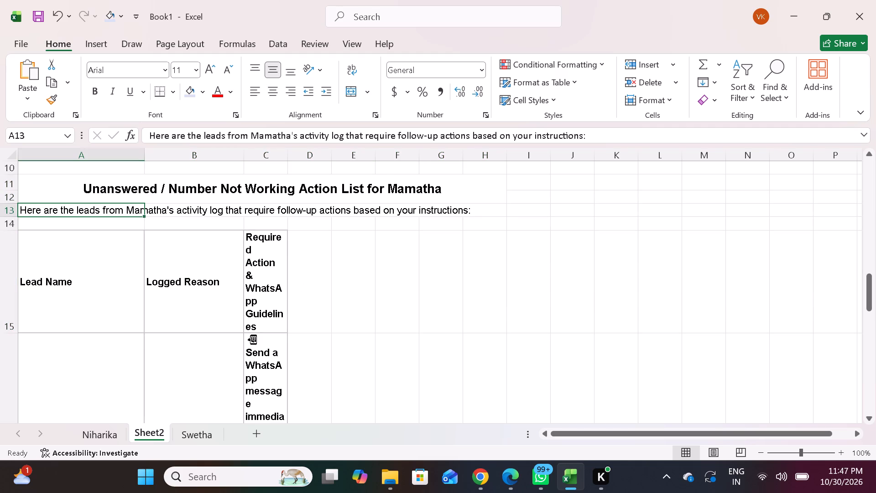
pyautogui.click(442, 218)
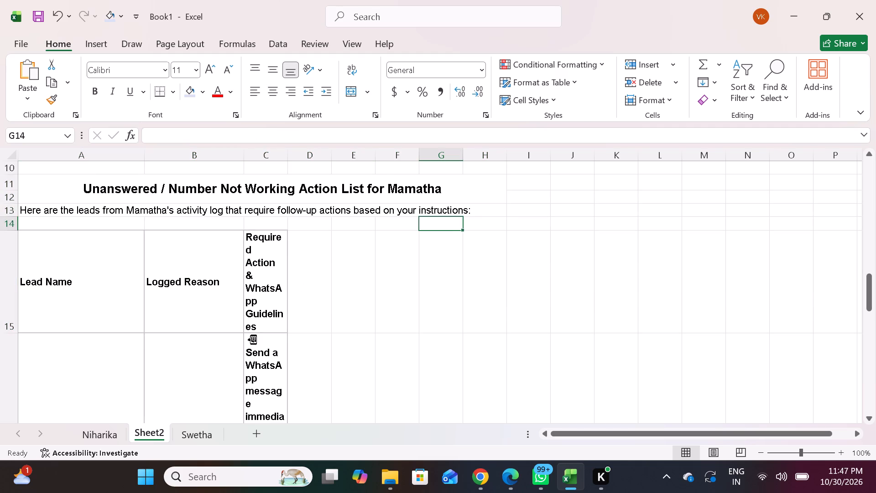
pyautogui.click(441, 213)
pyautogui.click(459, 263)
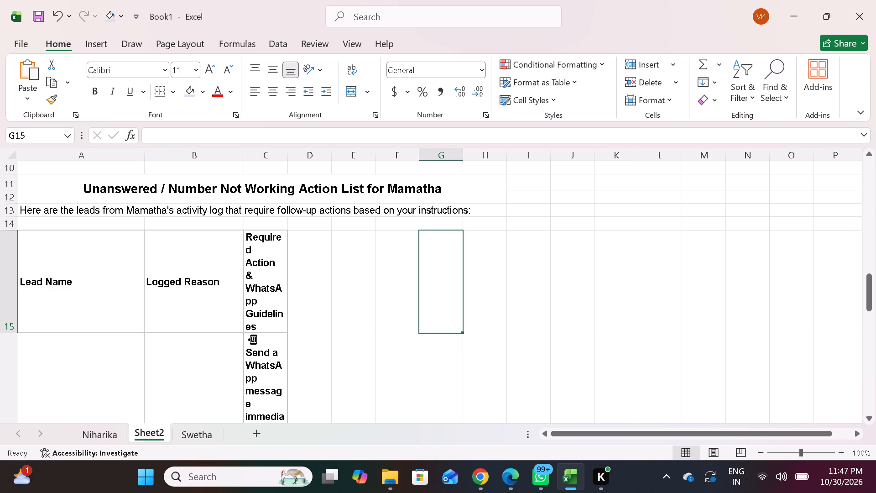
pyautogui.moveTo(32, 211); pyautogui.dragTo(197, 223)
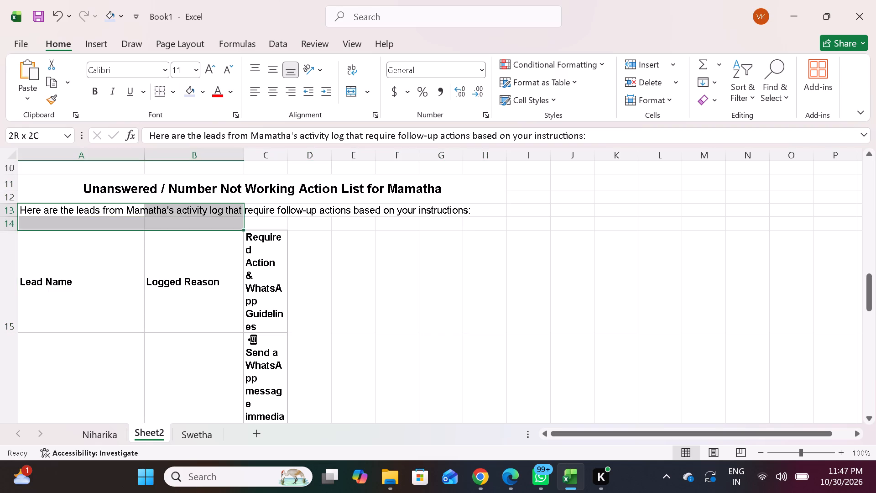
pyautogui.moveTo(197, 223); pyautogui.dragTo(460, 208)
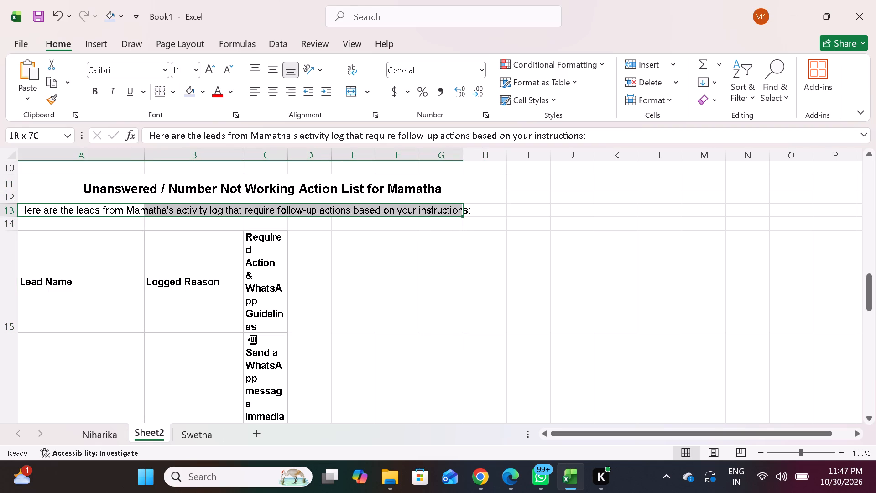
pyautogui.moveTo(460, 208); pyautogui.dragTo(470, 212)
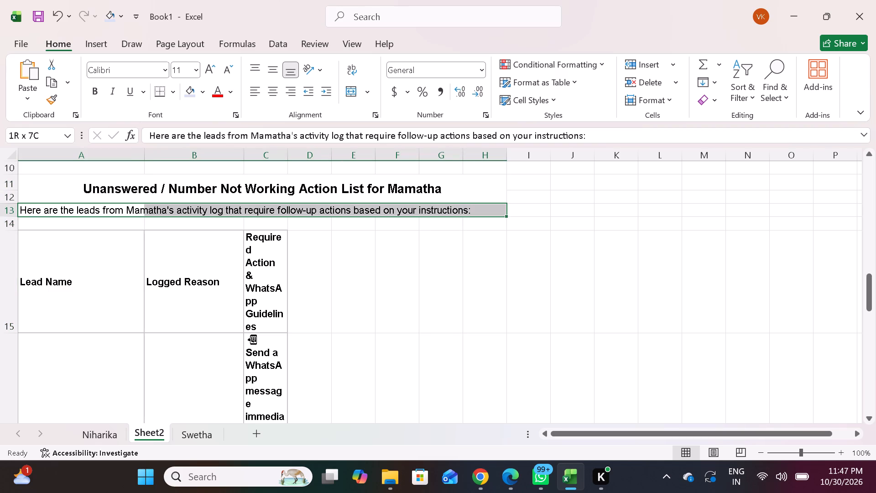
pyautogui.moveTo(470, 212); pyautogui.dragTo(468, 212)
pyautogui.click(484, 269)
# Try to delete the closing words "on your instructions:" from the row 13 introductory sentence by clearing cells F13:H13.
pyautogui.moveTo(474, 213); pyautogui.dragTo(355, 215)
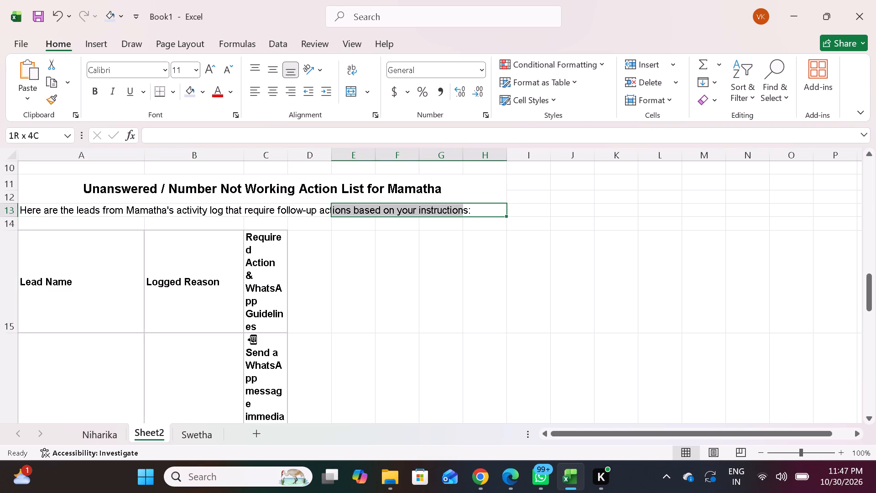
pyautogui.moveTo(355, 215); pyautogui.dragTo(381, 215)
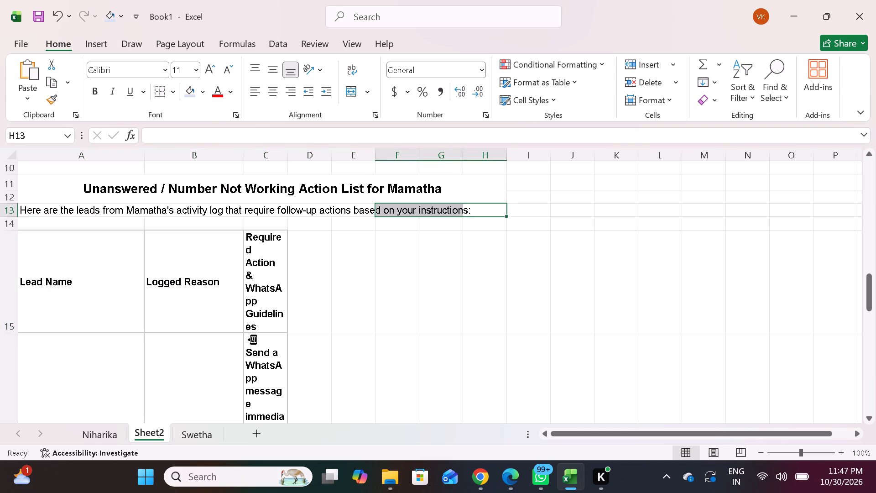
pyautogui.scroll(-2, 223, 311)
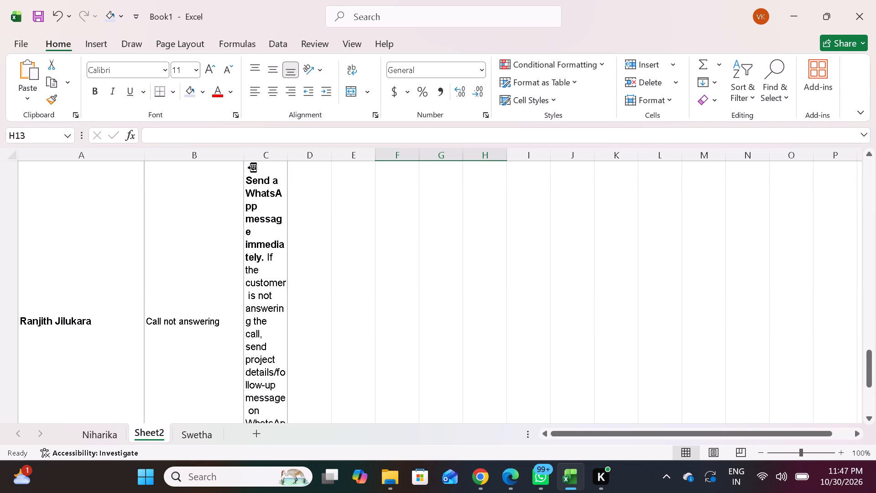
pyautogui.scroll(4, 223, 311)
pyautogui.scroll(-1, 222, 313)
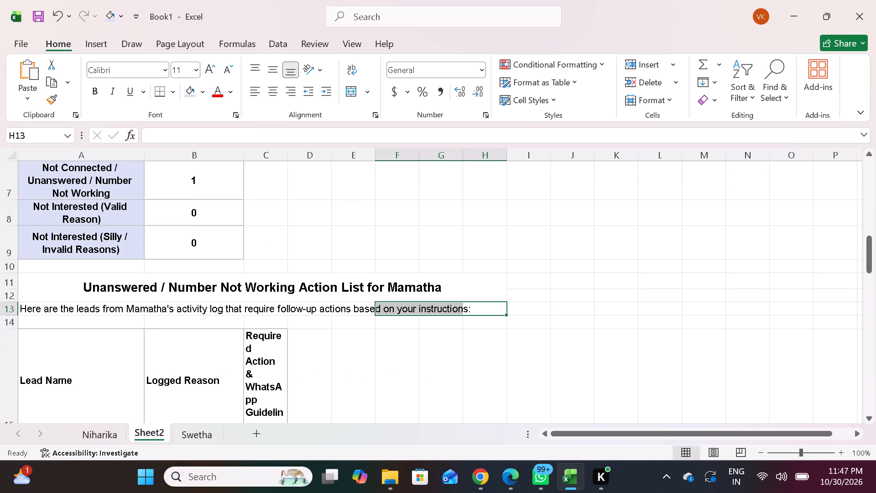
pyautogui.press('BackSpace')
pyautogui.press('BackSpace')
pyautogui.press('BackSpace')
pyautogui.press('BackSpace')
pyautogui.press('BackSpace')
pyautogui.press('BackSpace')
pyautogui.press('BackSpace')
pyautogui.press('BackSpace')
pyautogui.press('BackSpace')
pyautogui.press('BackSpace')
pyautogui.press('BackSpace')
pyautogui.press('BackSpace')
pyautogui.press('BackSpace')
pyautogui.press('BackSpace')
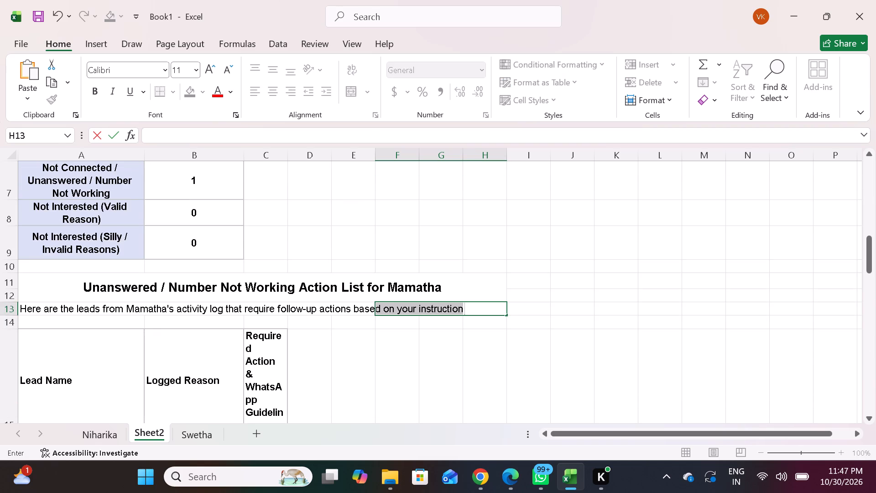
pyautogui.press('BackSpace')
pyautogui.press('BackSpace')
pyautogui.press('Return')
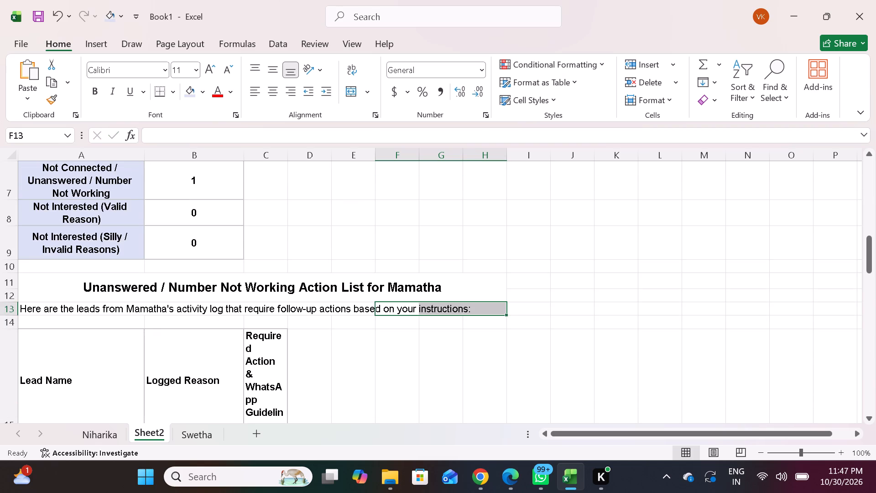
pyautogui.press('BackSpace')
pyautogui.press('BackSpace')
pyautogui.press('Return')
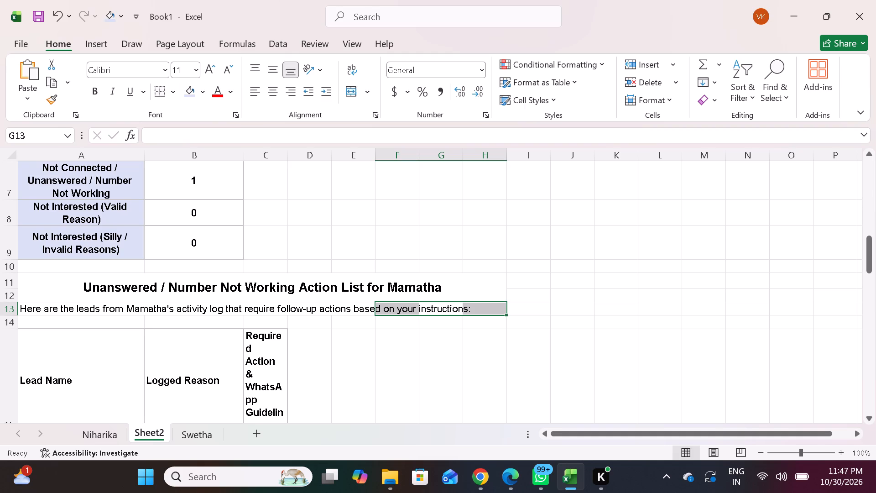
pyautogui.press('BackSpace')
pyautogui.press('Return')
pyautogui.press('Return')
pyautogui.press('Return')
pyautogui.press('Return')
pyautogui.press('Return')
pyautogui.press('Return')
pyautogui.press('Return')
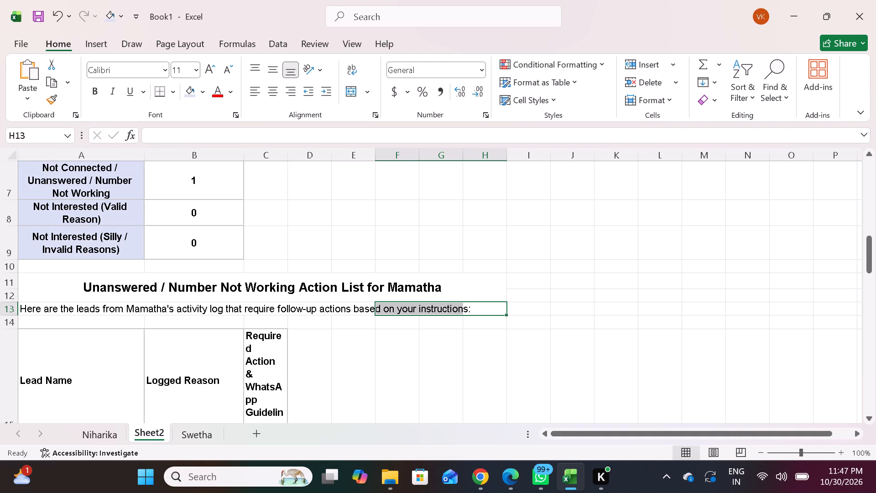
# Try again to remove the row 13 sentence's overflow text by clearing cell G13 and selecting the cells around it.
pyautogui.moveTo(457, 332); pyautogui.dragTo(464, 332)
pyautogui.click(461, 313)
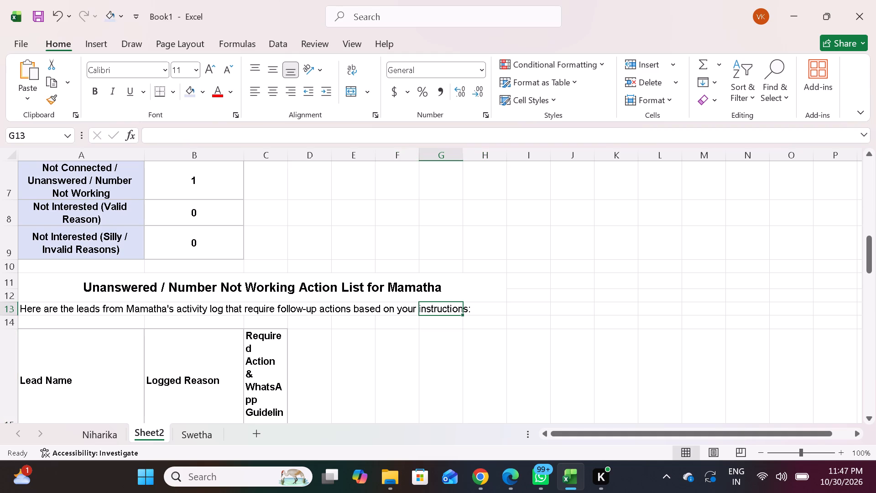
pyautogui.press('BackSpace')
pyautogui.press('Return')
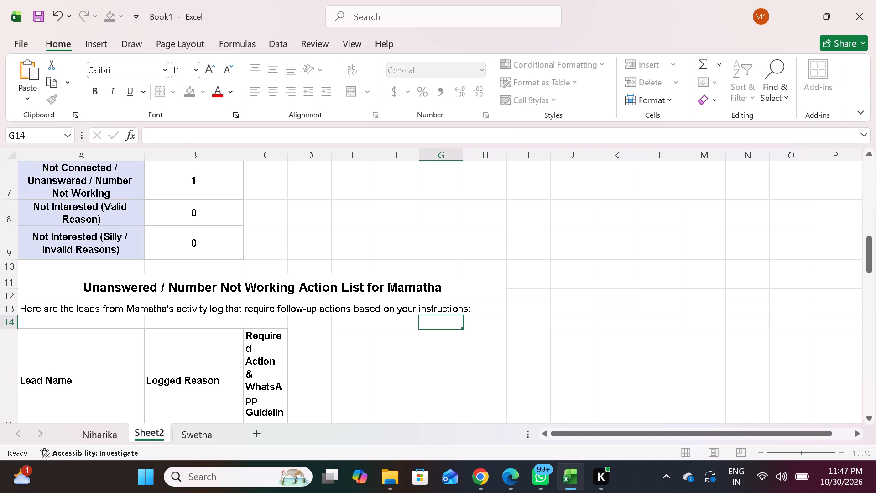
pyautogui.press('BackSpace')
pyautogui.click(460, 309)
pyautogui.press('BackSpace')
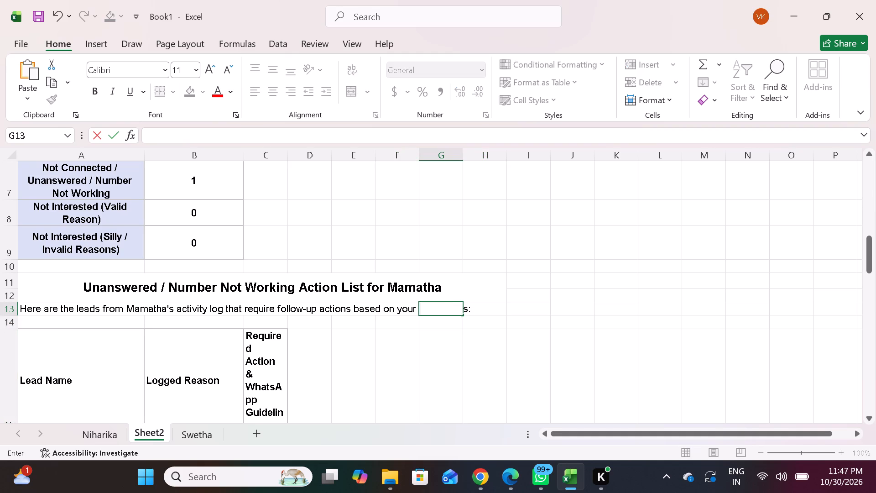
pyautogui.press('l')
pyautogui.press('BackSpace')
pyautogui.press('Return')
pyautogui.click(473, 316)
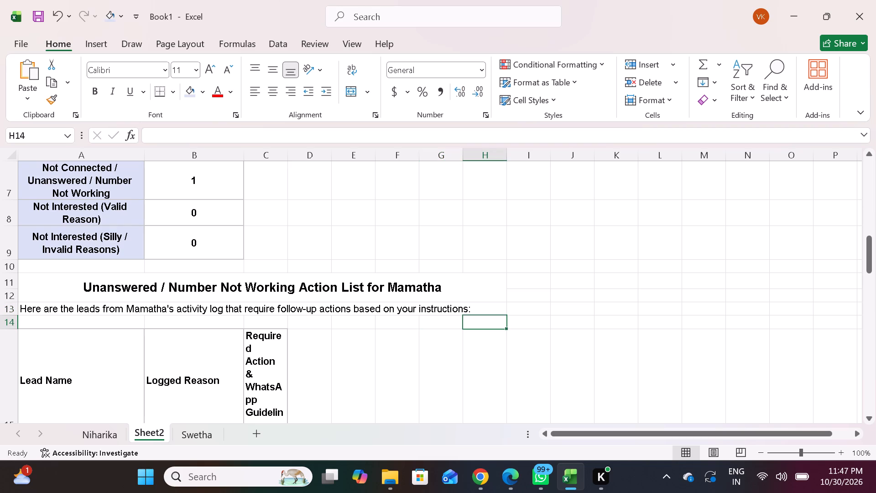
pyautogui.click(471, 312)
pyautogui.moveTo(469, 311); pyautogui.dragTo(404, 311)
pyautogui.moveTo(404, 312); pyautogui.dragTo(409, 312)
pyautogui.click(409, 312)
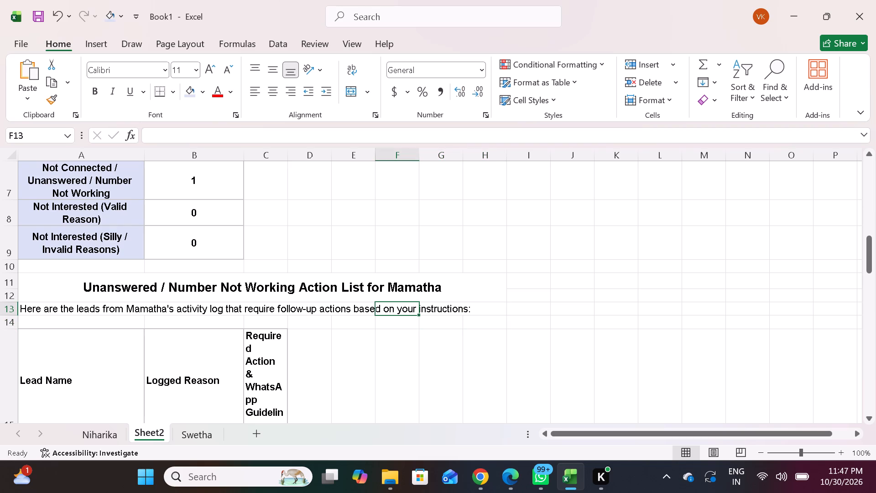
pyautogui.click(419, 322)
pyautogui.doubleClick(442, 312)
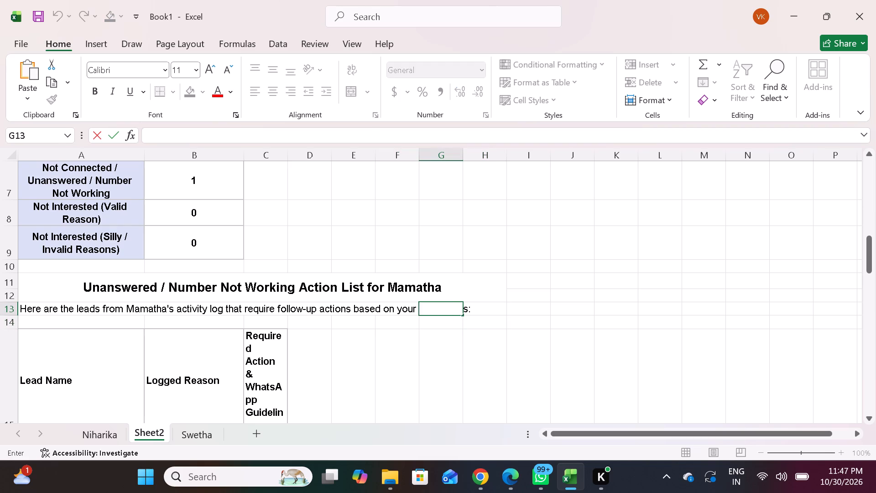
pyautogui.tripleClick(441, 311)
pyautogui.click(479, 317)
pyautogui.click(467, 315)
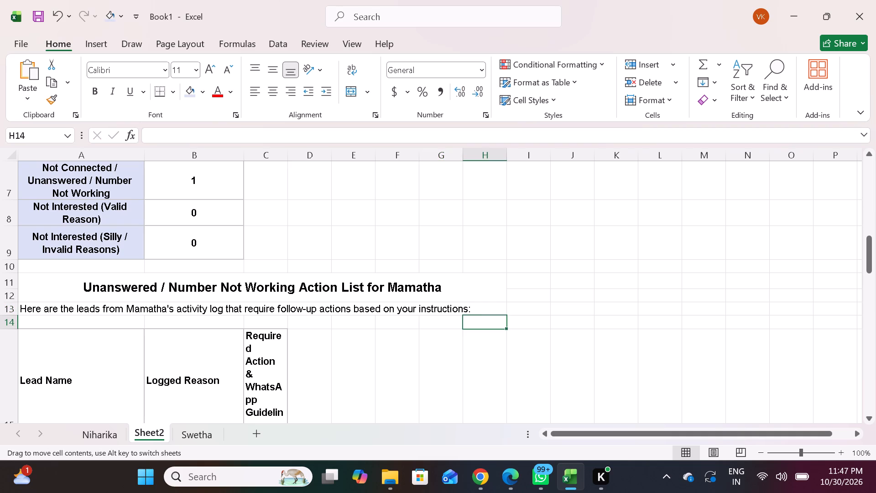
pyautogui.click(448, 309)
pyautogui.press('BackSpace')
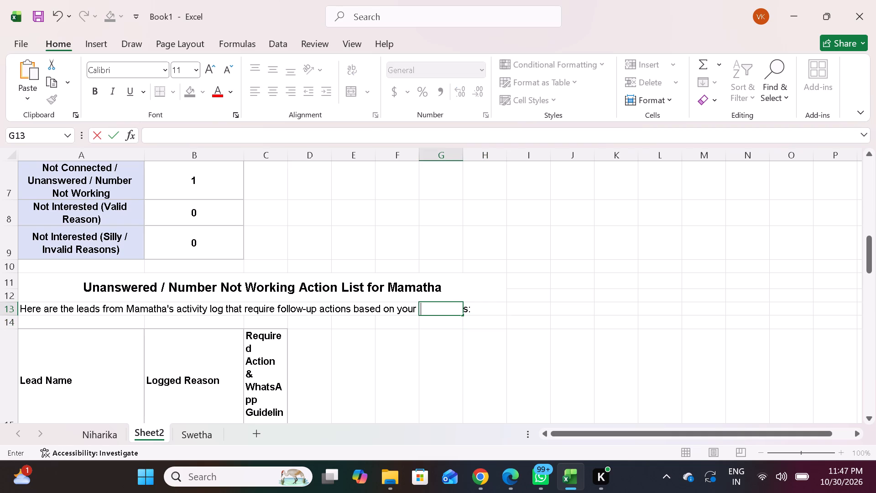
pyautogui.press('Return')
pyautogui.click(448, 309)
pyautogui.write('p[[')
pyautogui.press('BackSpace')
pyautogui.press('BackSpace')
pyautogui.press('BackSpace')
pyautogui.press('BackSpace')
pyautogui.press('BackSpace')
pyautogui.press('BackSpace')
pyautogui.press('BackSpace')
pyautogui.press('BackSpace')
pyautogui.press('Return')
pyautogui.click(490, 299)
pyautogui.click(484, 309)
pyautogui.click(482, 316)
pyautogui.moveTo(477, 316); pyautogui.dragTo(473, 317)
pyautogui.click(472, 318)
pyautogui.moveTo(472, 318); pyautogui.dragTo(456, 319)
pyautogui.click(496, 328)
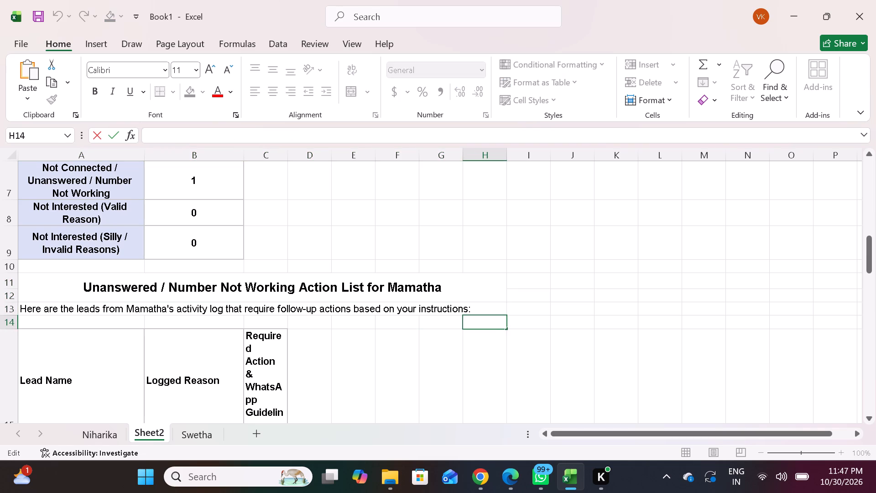
# Delete the entire row 13 containing the sentence "Here are the leads from Mamatha's activity log...".
pyautogui.rightClick(4, 313)
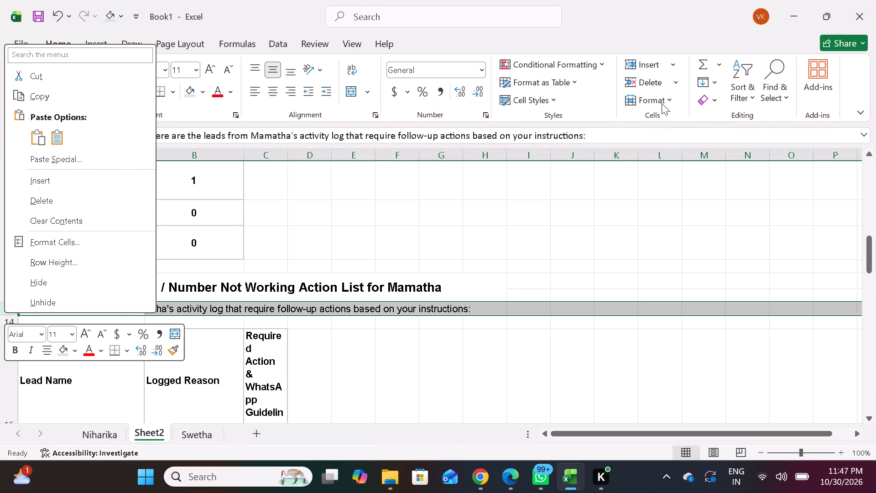
pyautogui.click(653, 83)
# Look through the rows of Mamatha's unanswered / number-not-working action list and the empty area below it.
pyautogui.scroll(-1, 315, 369)
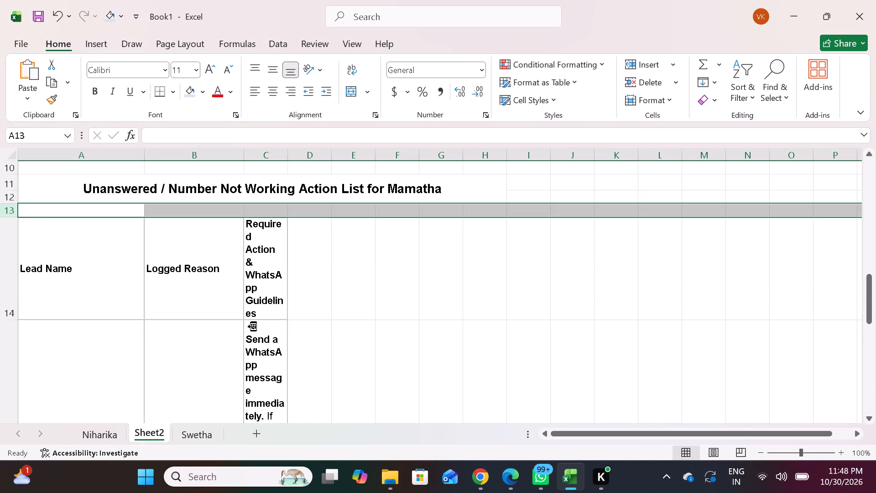
pyautogui.scroll(-1, 315, 369)
pyautogui.scroll(1, 315, 369)
pyautogui.scroll(-1, 315, 369)
pyautogui.scroll(1, 315, 369)
pyautogui.scroll(-4, 315, 369)
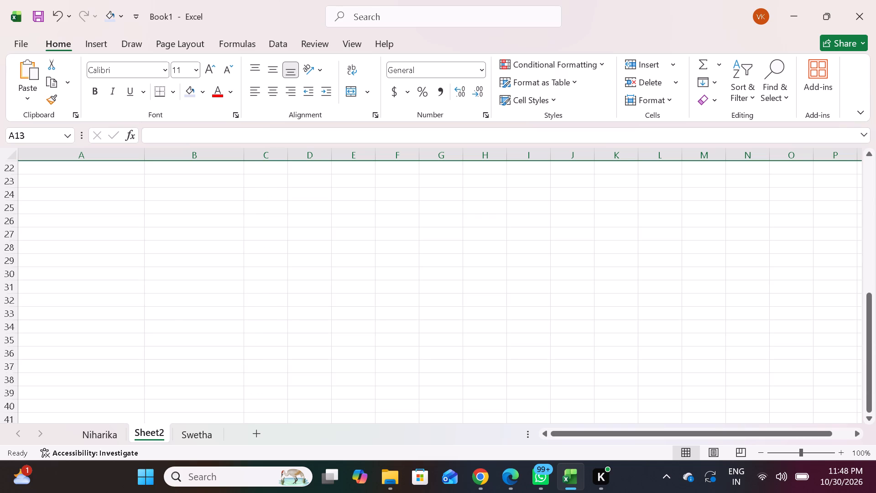
pyautogui.scroll(2, 315, 369)
pyautogui.click(48, 351)
pyautogui.scroll(-1, 79, 353)
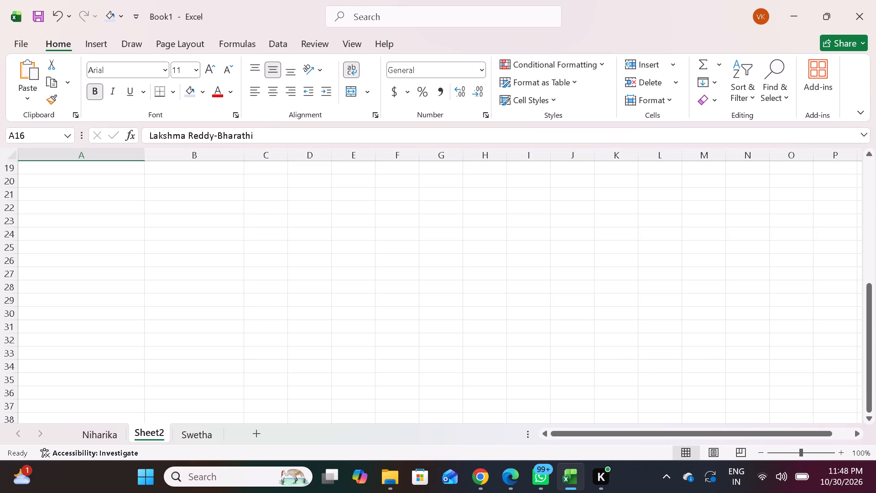
pyautogui.scroll(1, 79, 352)
pyautogui.press('Return')
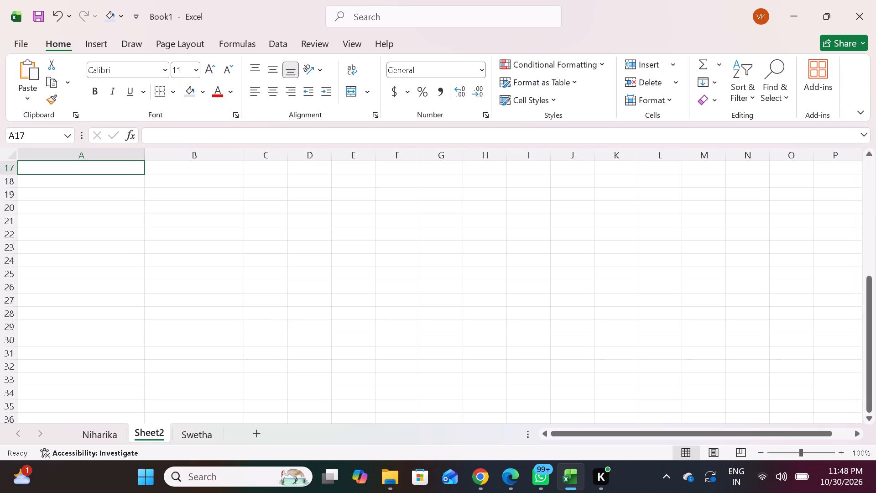
pyautogui.scroll(1, 23, 183)
pyautogui.click(146, 286)
pyautogui.scroll(1, 173, 208)
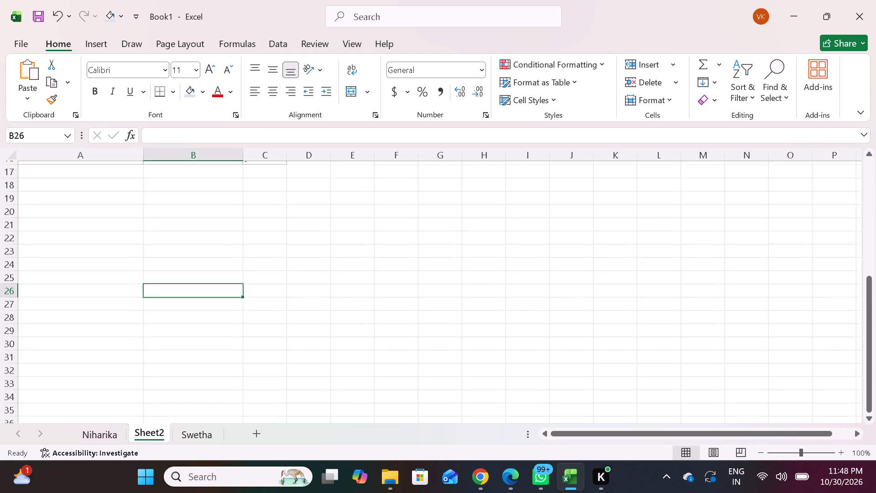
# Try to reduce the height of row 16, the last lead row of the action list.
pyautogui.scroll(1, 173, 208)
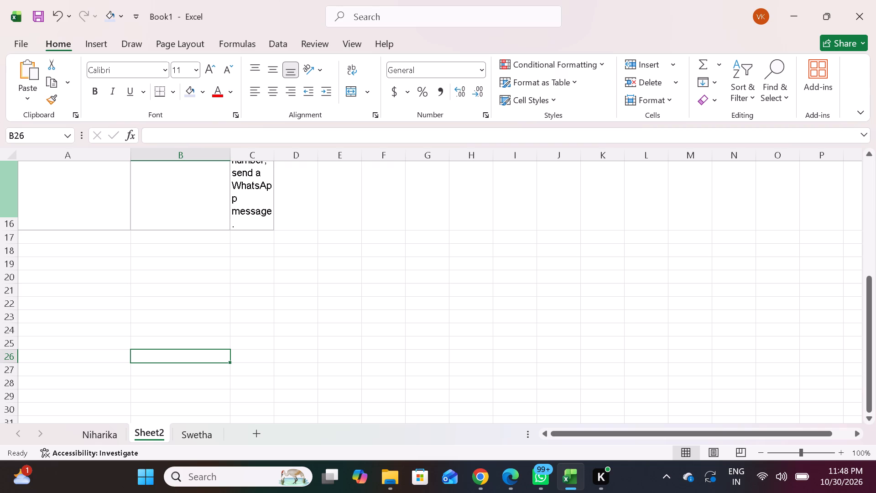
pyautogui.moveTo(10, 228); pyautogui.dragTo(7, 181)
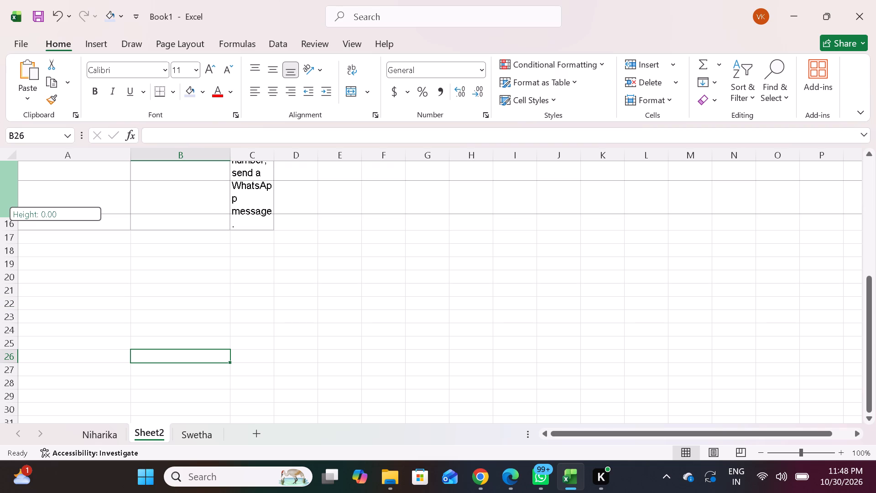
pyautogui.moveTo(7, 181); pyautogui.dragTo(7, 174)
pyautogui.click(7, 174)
# Widen column C, containing the required actions and WhatsApp guidelines, and shorten the action list's header row 14.
pyautogui.scroll(1, 7, 174)
pyautogui.scroll(2, 100, 241)
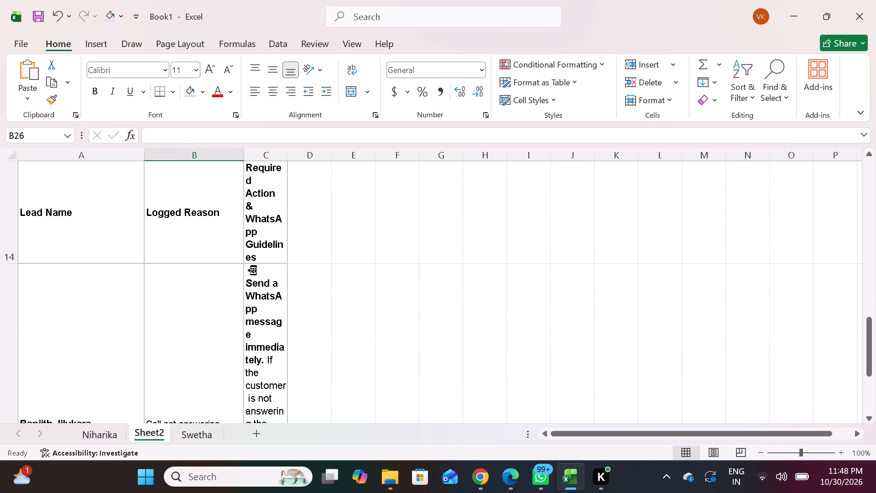
pyautogui.moveTo(290, 157); pyautogui.dragTo(339, 150)
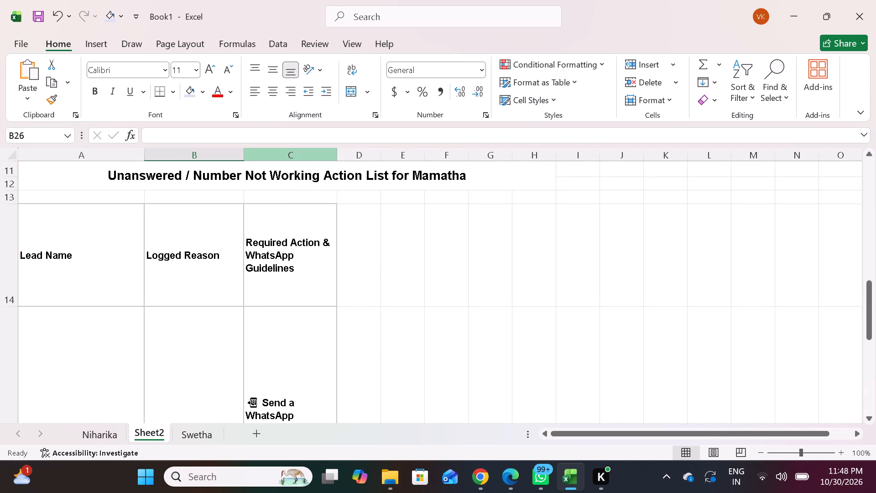
pyautogui.moveTo(10, 306); pyautogui.dragTo(14, 278)
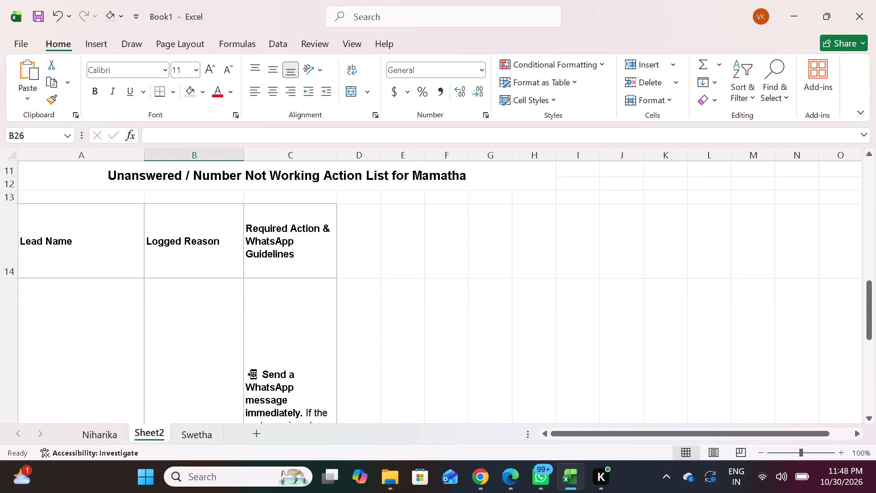
# Examine the action list's lead rows 15 and 16 and the layout of their guideline text.
pyautogui.scroll(-2, 36, 328)
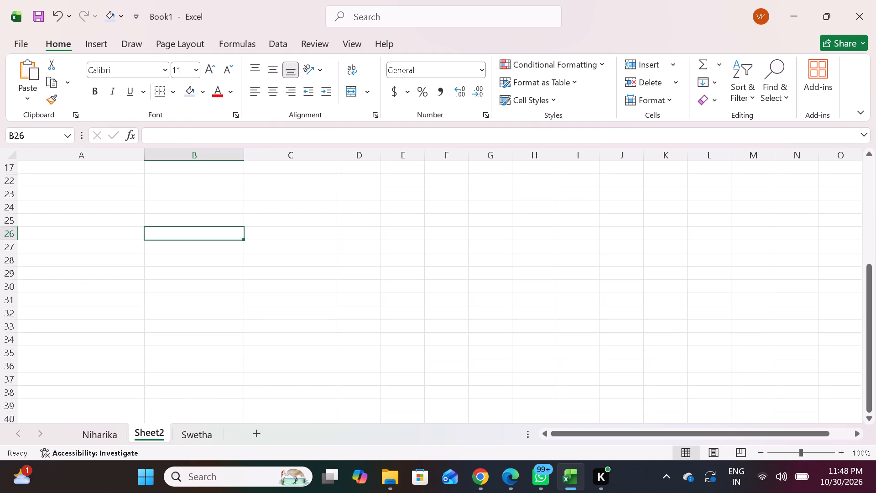
pyautogui.scroll(1, 21, 342)
pyautogui.scroll(-1, 25, 340)
pyautogui.scroll(1, 26, 339)
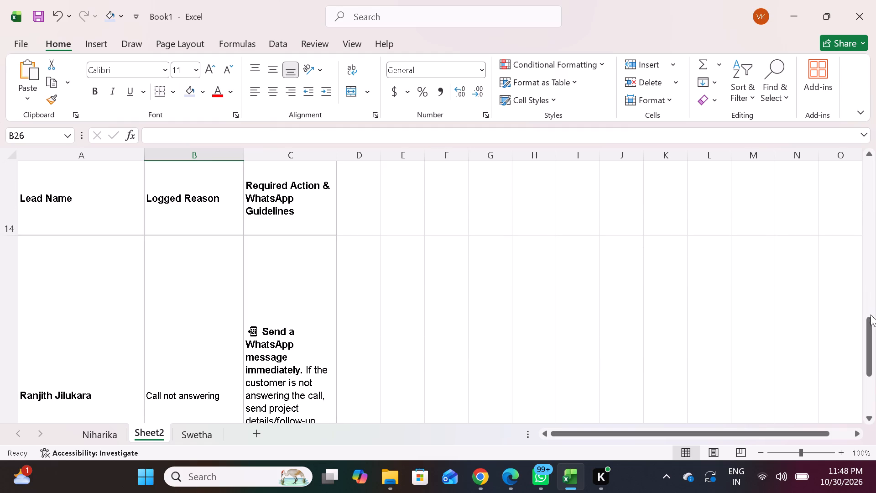
pyautogui.moveTo(872, 326); pyautogui.dragTo(869, 344)
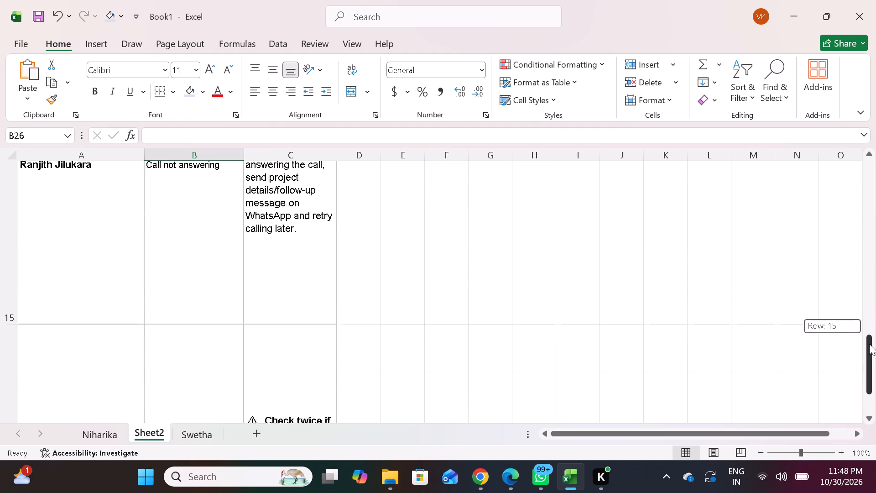
pyautogui.moveTo(869, 344); pyautogui.dragTo(870, 344)
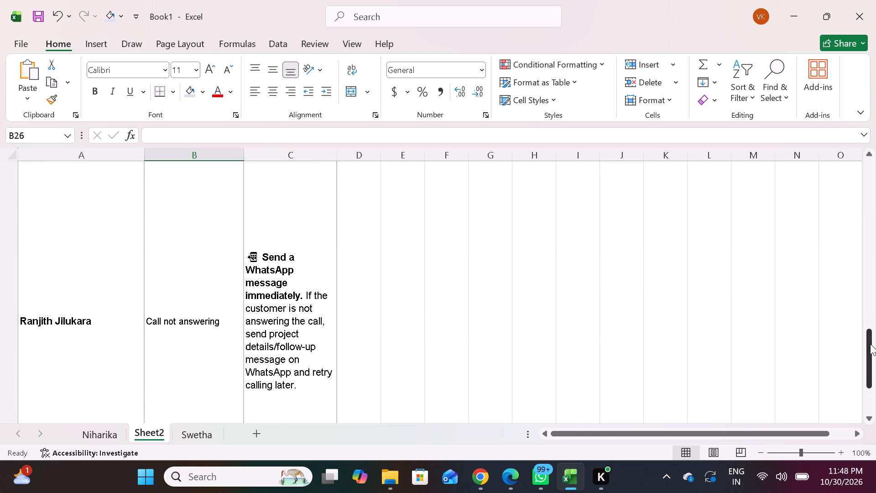
pyautogui.moveTo(871, 342); pyautogui.dragTo(870, 325)
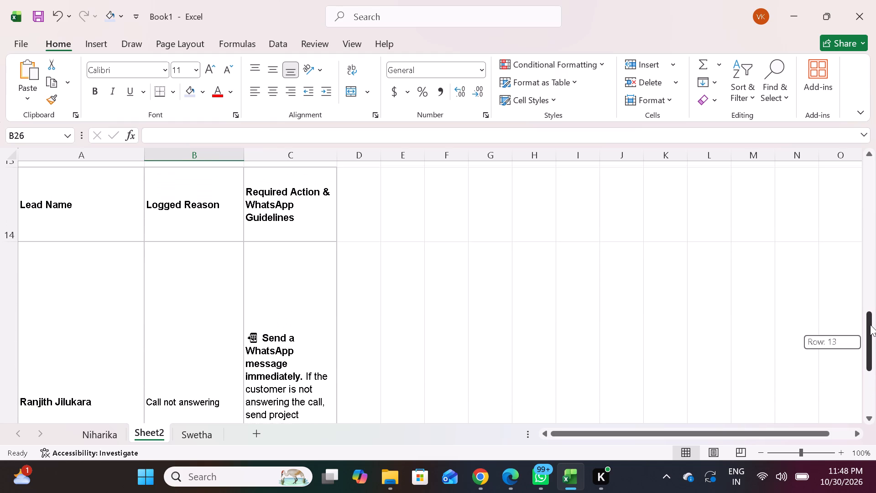
pyautogui.moveTo(870, 325); pyautogui.dragTo(847, 294)
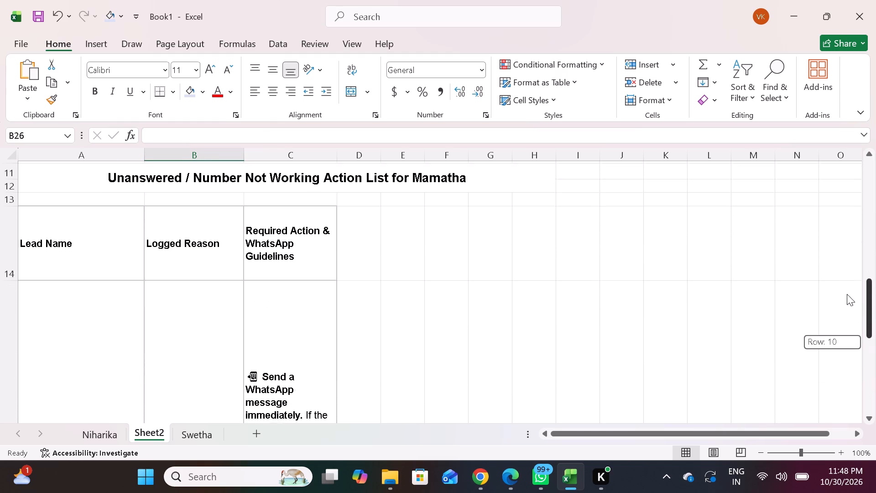
pyautogui.moveTo(847, 294); pyautogui.dragTo(854, 349)
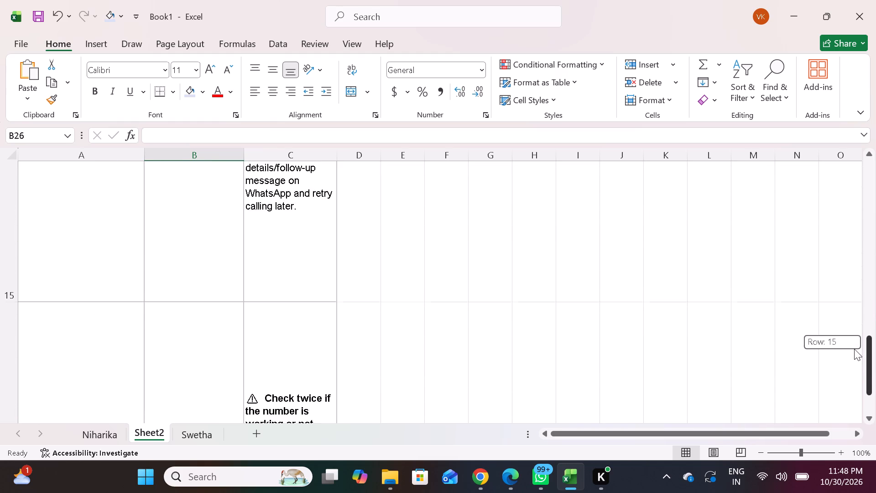
pyautogui.moveTo(854, 349); pyautogui.dragTo(847, 362)
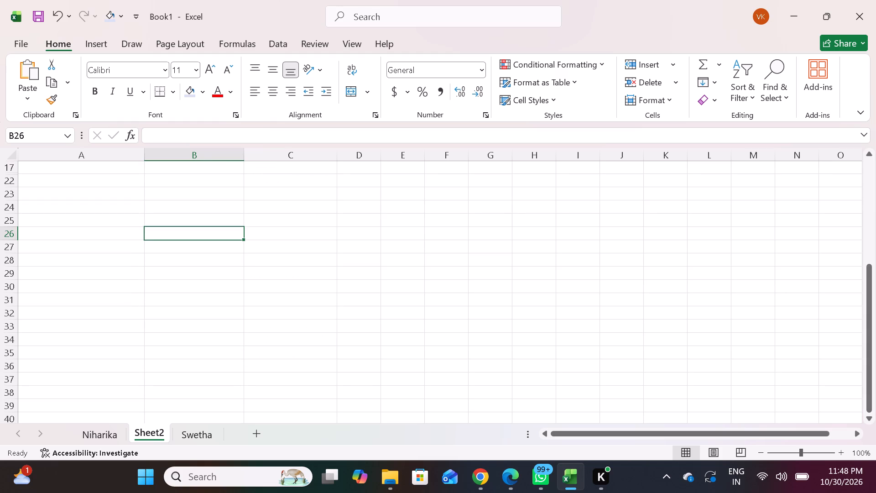
pyautogui.moveTo(847, 362); pyautogui.dragTo(604, 267)
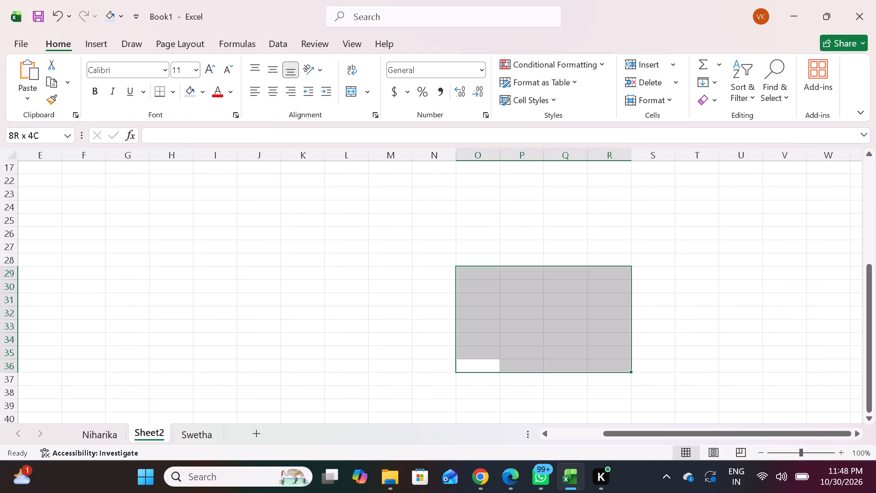
pyautogui.moveTo(604, 267); pyautogui.dragTo(570, 266)
pyautogui.click(292, 281)
pyautogui.scroll(6, 292, 281)
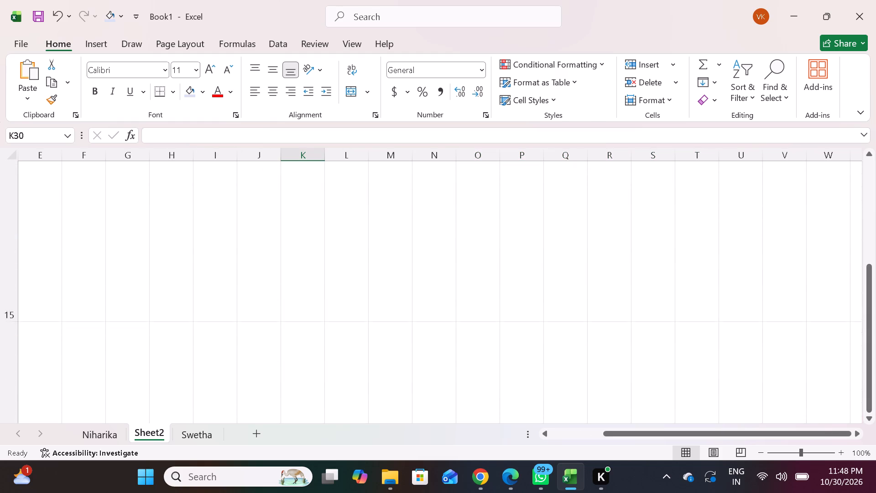
pyautogui.scroll(5, 292, 281)
pyautogui.scroll(-4, 292, 281)
pyautogui.hscroll(2, 292, 281)
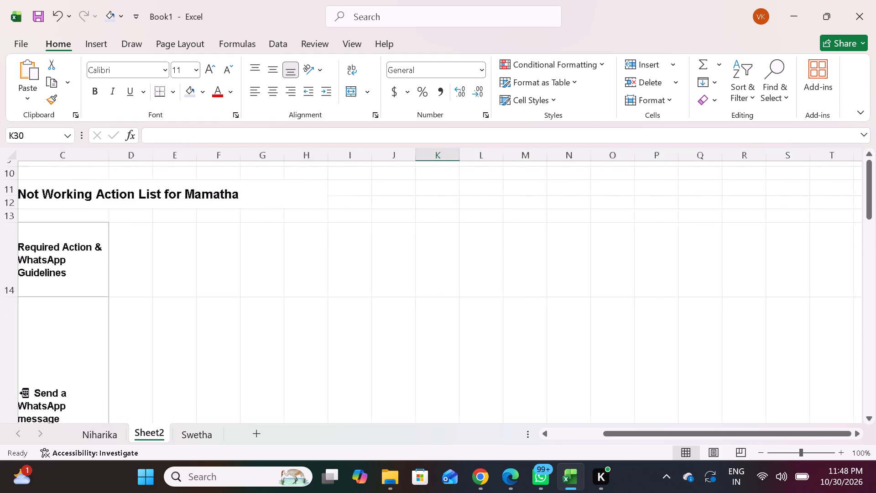
pyautogui.scroll(-1, 292, 281)
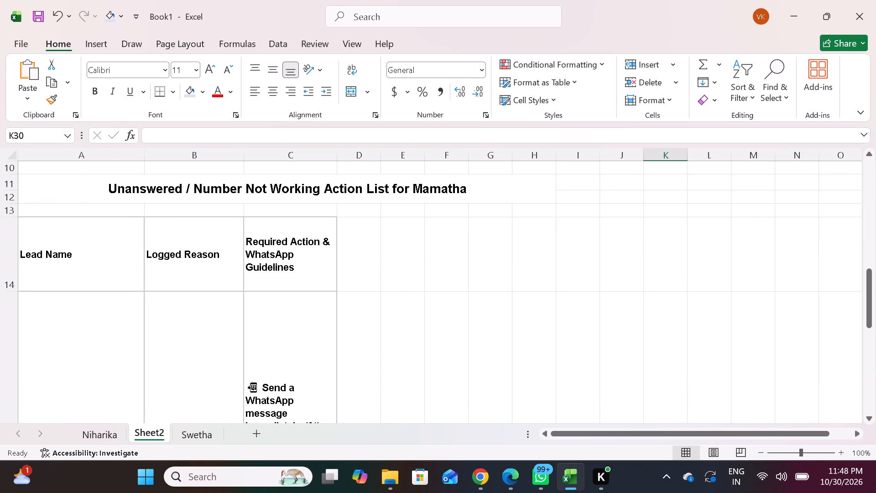
# Set the row height of the action list's two lead rows, 15 and 16, to 20.
pyautogui.moveTo(299, 257); pyautogui.dragTo(287, 317)
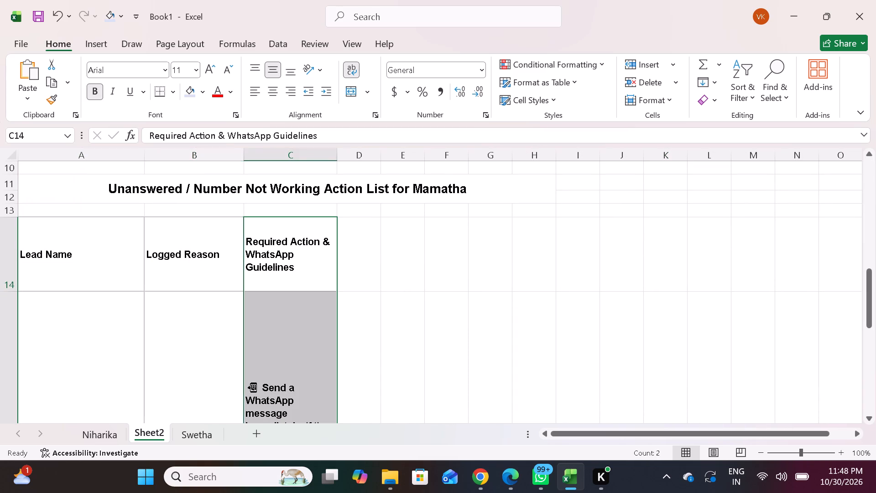
pyautogui.click(475, 294)
pyautogui.moveTo(266, 329); pyautogui.dragTo(77, 447)
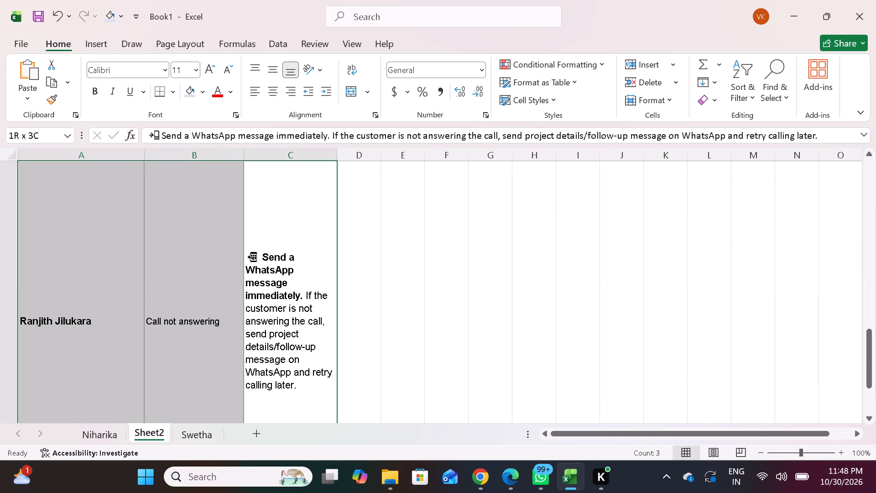
pyautogui.moveTo(77, 447); pyautogui.dragTo(84, 346)
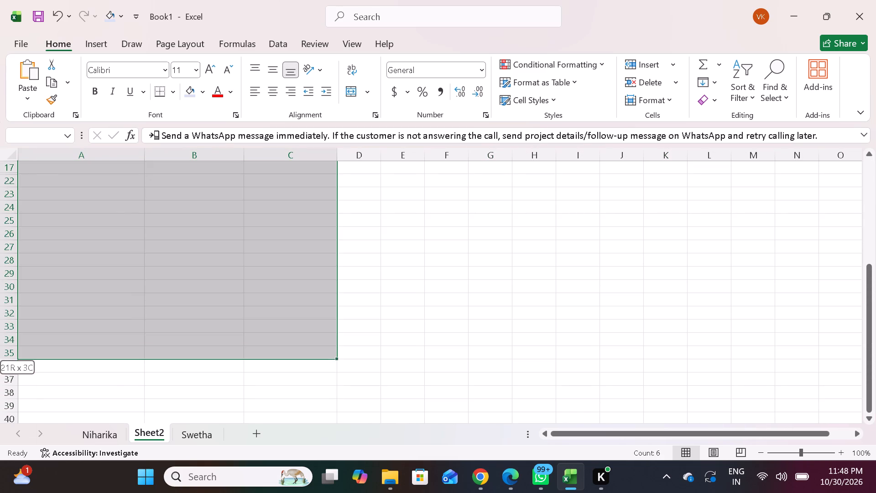
pyautogui.moveTo(84, 346); pyautogui.dragTo(65, 291)
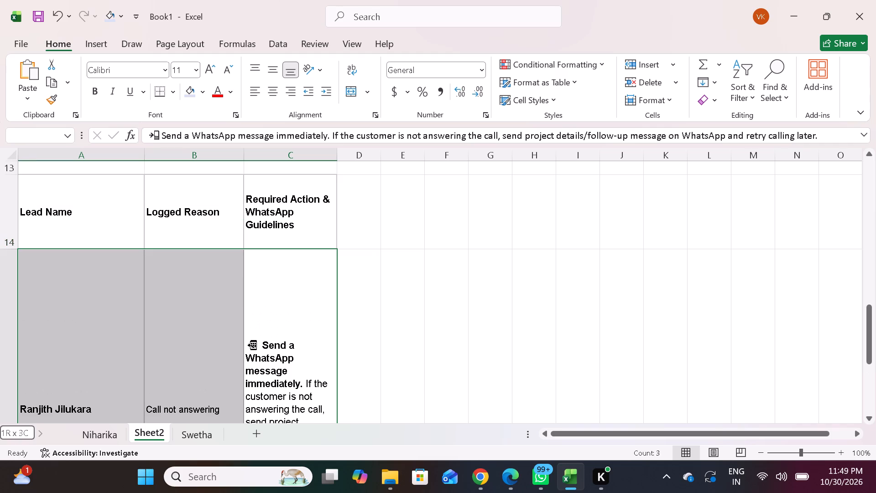
pyautogui.moveTo(65, 291); pyautogui.dragTo(63, 295)
pyautogui.scroll(1, 99, 278)
pyautogui.scroll(-2, 99, 278)
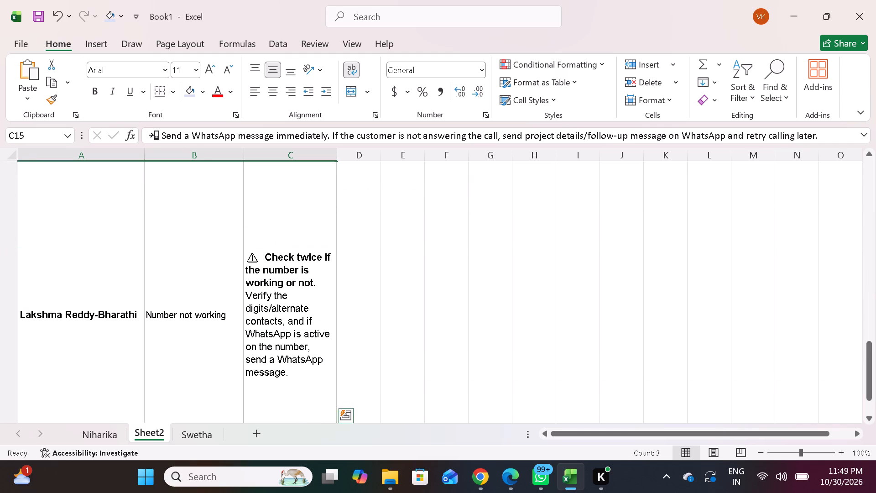
pyautogui.keyDown('ctrl'); pyautogui.moveTo(99, 278); pyautogui.dragTo(106, 278); pyautogui.keyUp('ctrl')
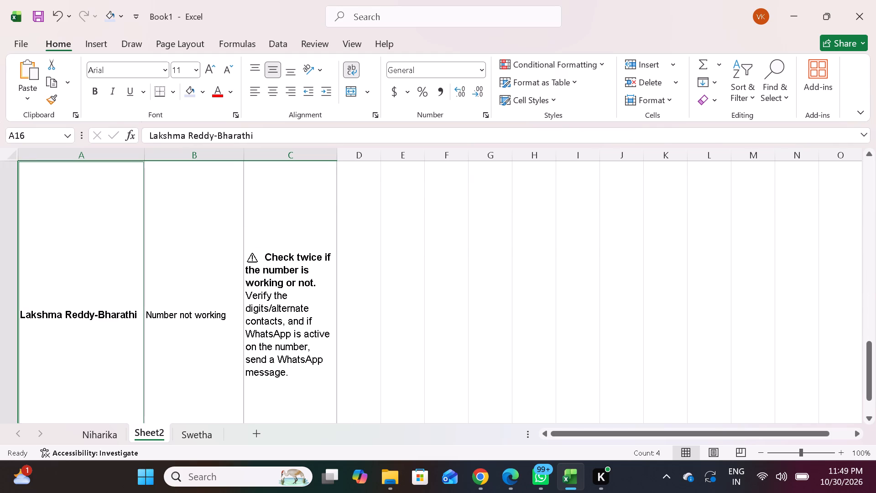
pyautogui.keyDown('ctrl'); pyautogui.moveTo(106, 278); pyautogui.dragTo(271, 259); pyautogui.keyUp('ctrl')
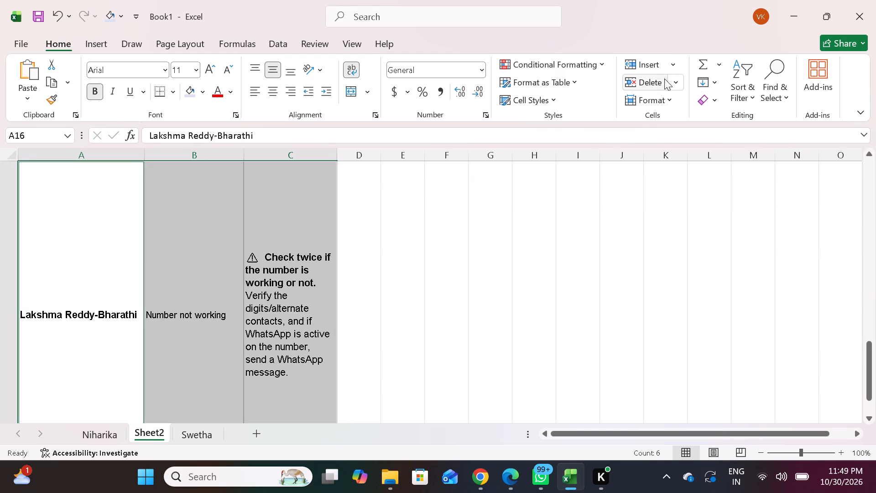
pyautogui.click(667, 95)
pyautogui.click(669, 131)
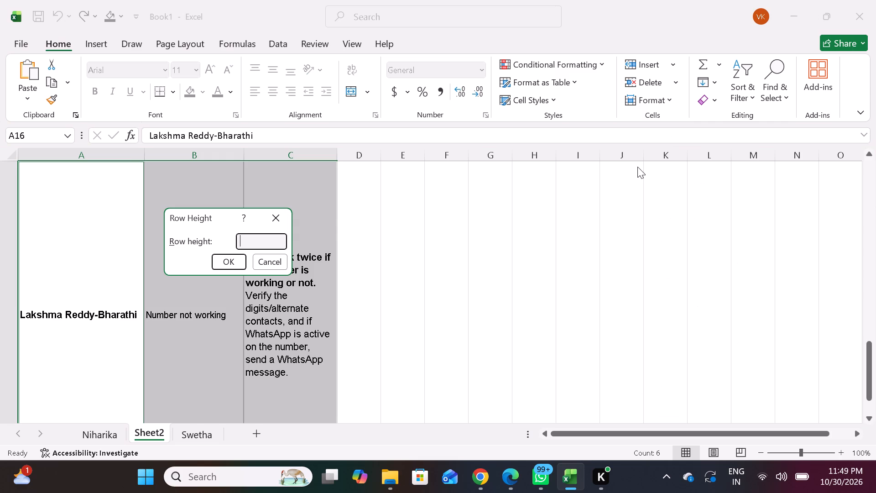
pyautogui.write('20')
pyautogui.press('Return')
pyautogui.scroll(1, 288, 310)
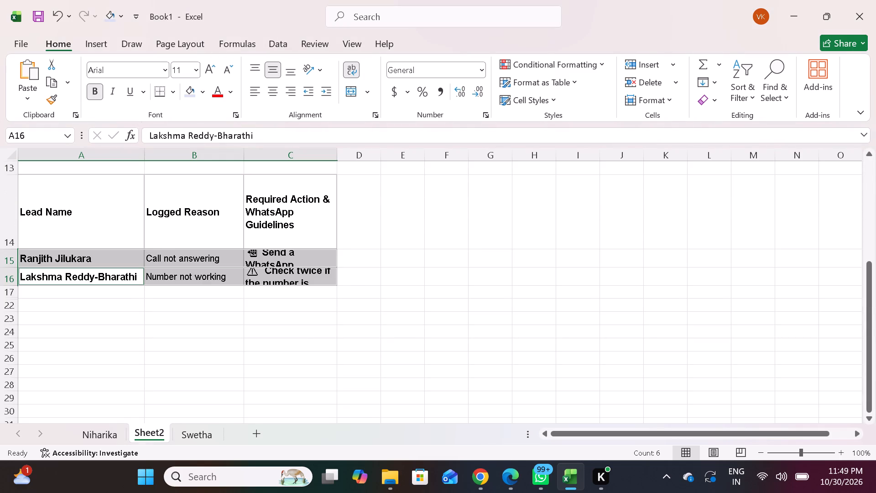
pyautogui.click(63, 326)
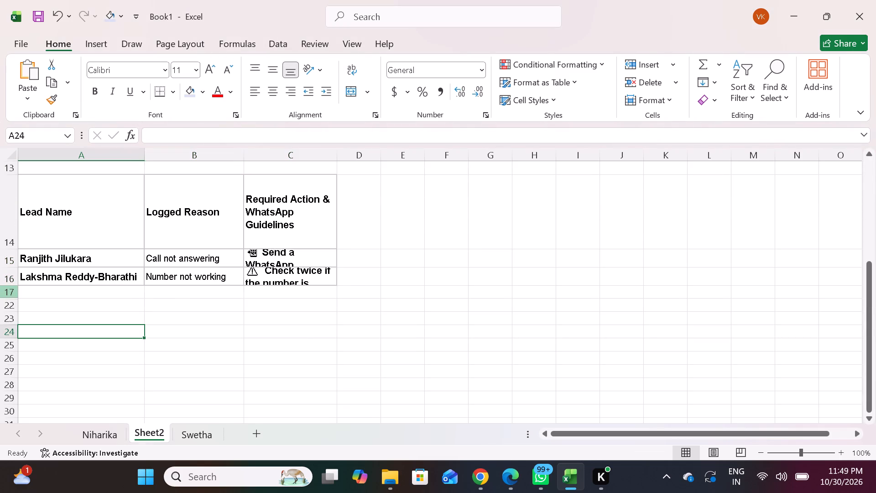
# Widen column C further and adjust row 16's height to fit its full WhatsApp guideline text closely.
pyautogui.moveTo(3, 285); pyautogui.dragTo(4, 376)
pyautogui.click(4, 376)
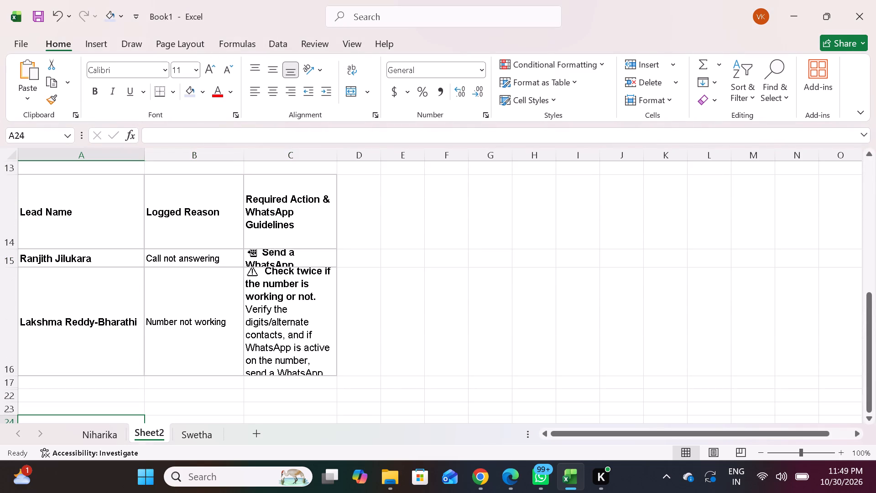
pyautogui.moveTo(336, 153); pyautogui.dragTo(430, 166)
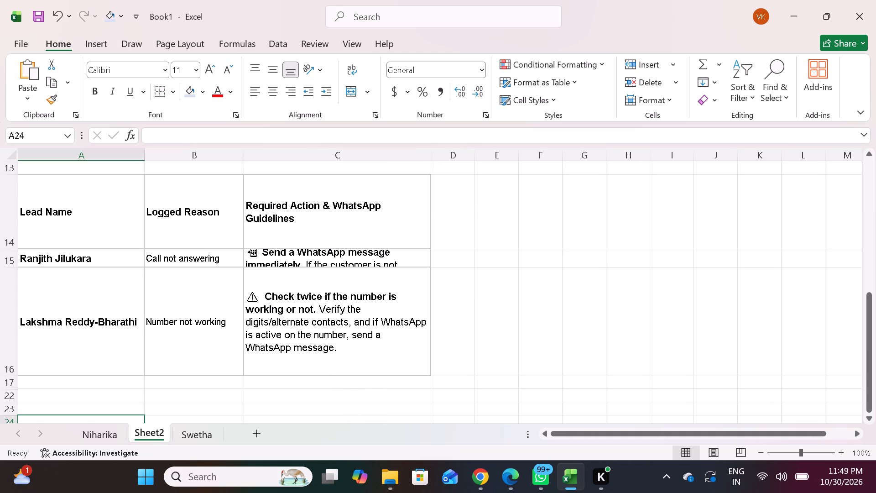
pyautogui.moveTo(5, 373); pyautogui.dragTo(7, 360)
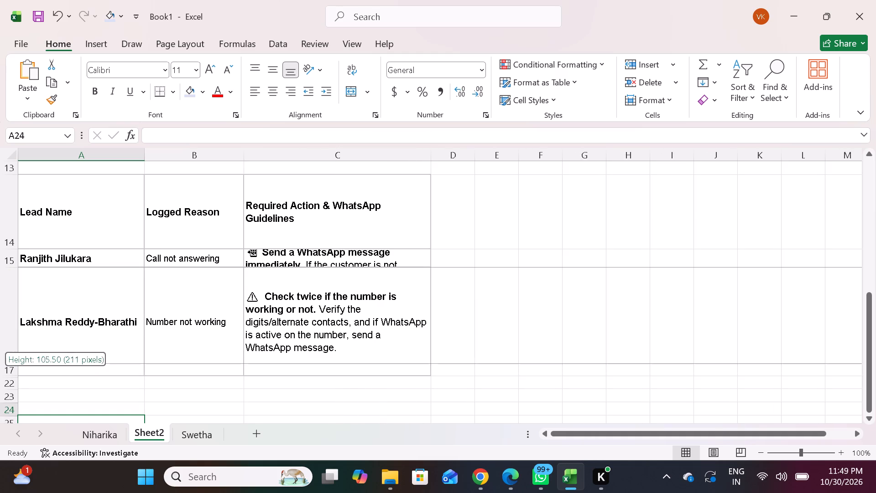
pyautogui.moveTo(7, 360); pyautogui.dragTo(9, 359)
pyautogui.click(9, 359)
pyautogui.moveTo(9, 359); pyautogui.dragTo(15, 346)
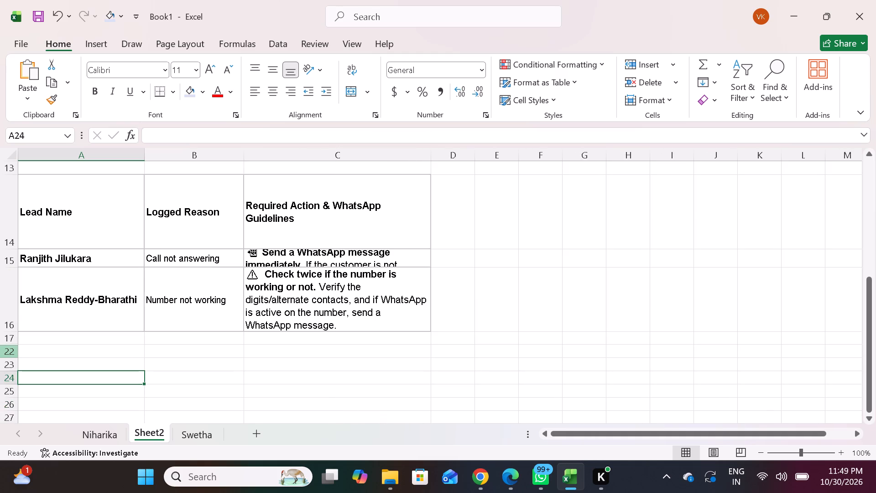
# Increase the height of row 15 until its complete WhatsApp guideline text fits in column C.
pyautogui.moveTo(14, 267); pyautogui.dragTo(14, 277)
pyautogui.click(14, 278)
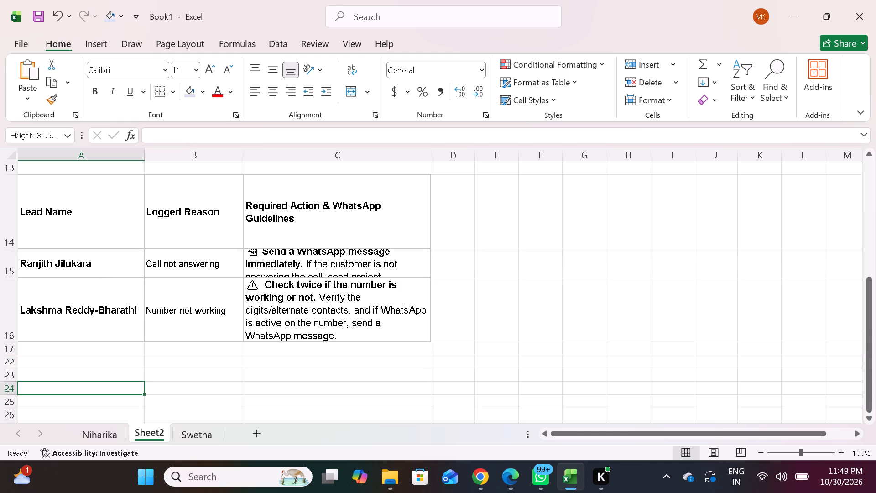
pyautogui.click(8, 267)
pyautogui.moveTo(10, 275); pyautogui.dragTo(15, 285)
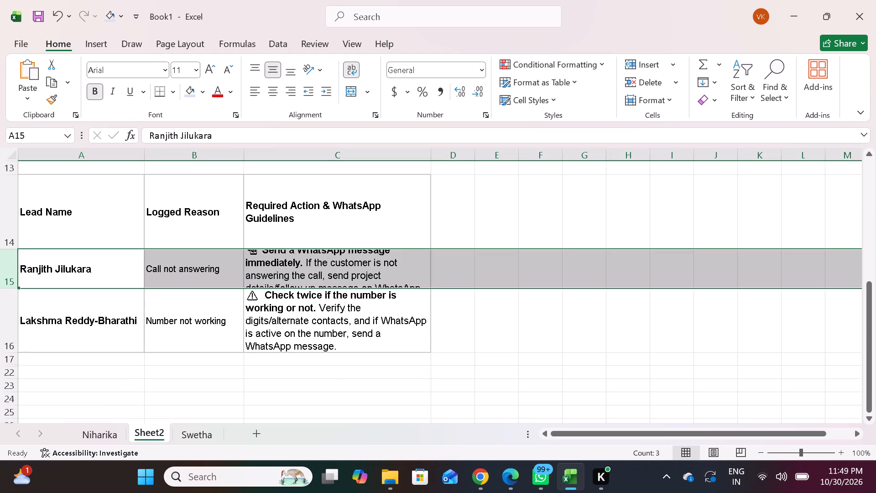
pyautogui.click(15, 285)
pyautogui.moveTo(15, 285); pyautogui.dragTo(16, 294)
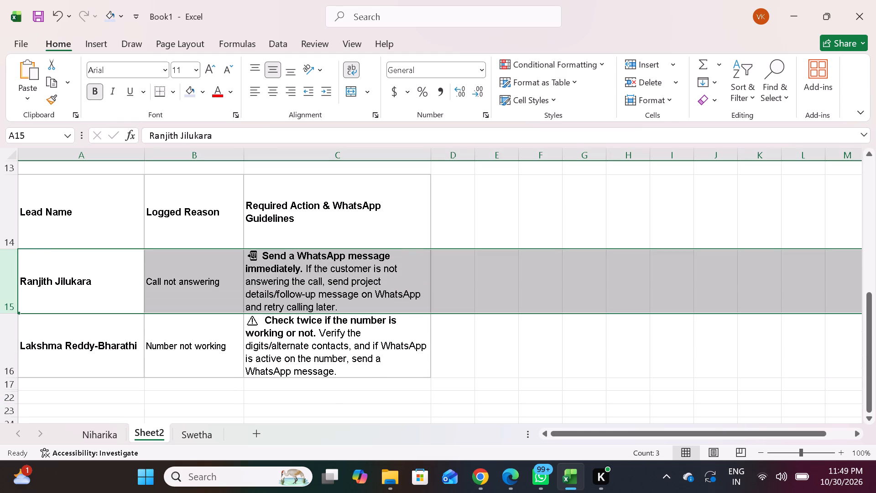
pyautogui.moveTo(11, 285); pyautogui.dragTo(25, 293)
pyautogui.tripleClick(25, 293)
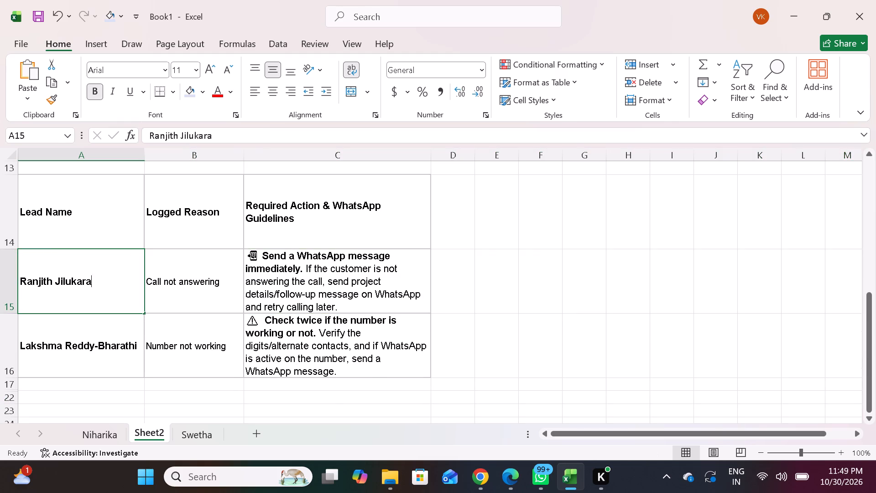
# Reduce the height of the action list's header row 14 so it fits its two-line heading closely.
pyautogui.moveTo(11, 220); pyautogui.dragTo(26, 231)
pyautogui.click(26, 231)
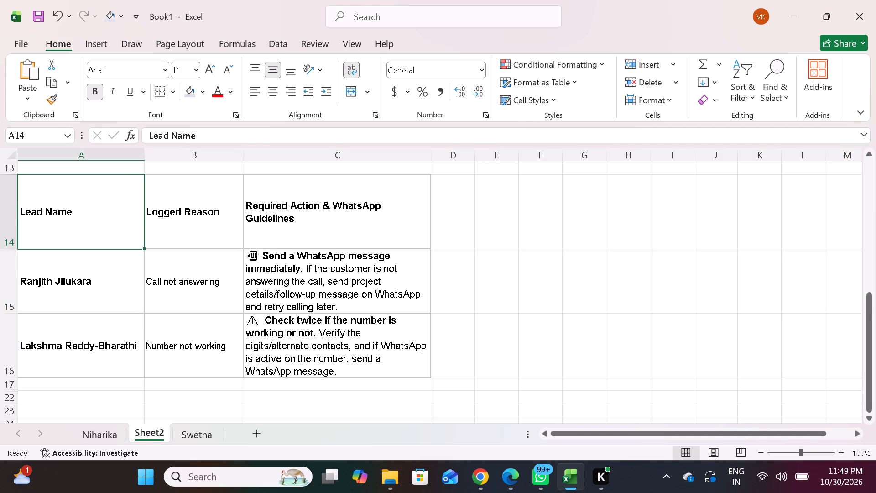
pyautogui.tripleClick(16, 223)
pyautogui.doubleClick(16, 223)
pyautogui.moveTo(5, 220); pyautogui.dragTo(9, 210)
pyautogui.moveTo(6, 252); pyautogui.dragTo(8, 241)
pyautogui.click(8, 241)
pyautogui.click(6, 232)
pyautogui.moveTo(13, 236); pyautogui.dragTo(15, 236)
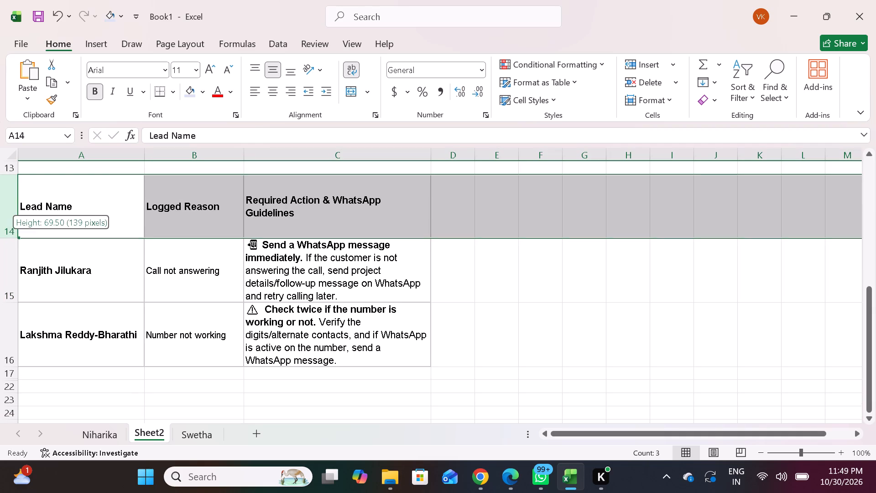
pyautogui.moveTo(15, 236); pyautogui.dragTo(18, 227)
pyautogui.click(18, 221)
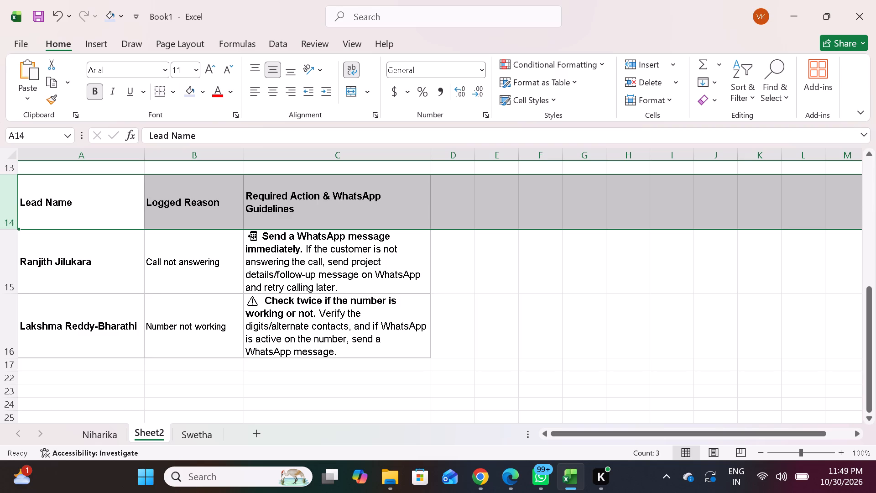
pyautogui.moveTo(18, 228); pyautogui.dragTo(18, 217)
pyautogui.click(486, 220)
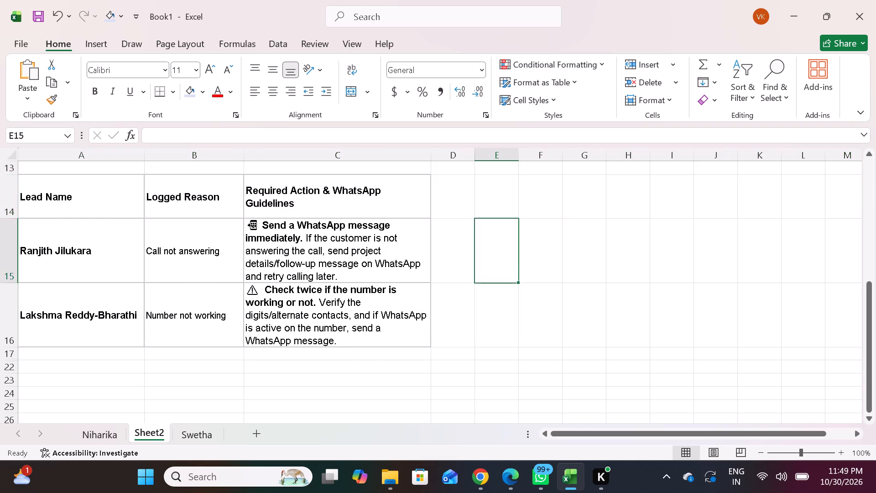
# Fill the action list's header cells A14 to C14 with a light gold colour.
pyautogui.scroll(1, 154, 276)
pyautogui.moveTo(74, 238); pyautogui.dragTo(270, 230)
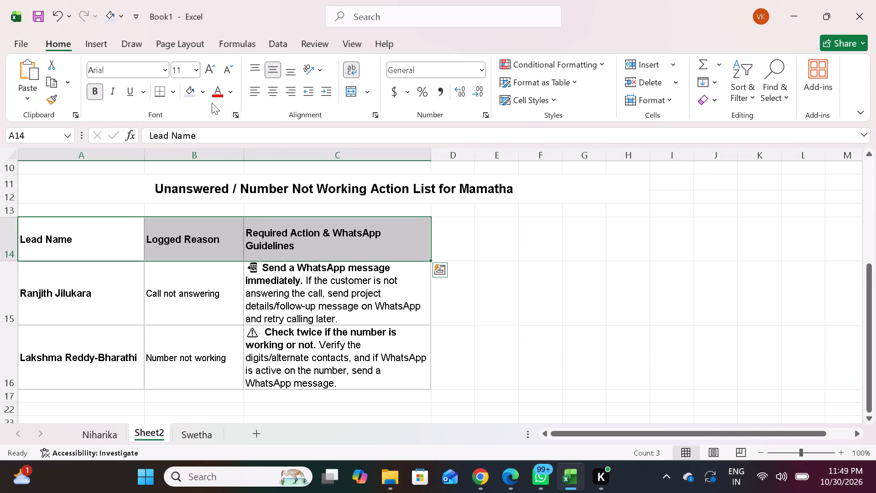
pyautogui.click(199, 88)
pyautogui.click(318, 184)
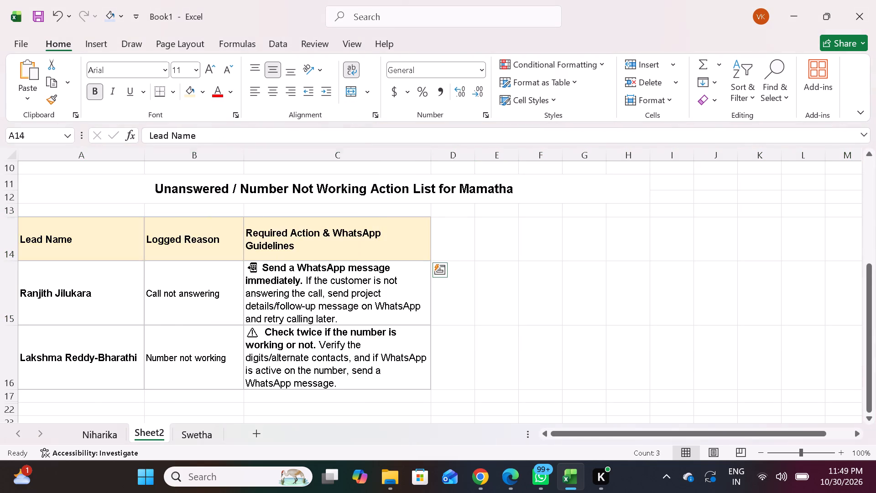
# Unmerge the "Unanswered / Number Not Working Action List for Mamatha" title cell spanning A11:H12.
pyautogui.click(511, 195)
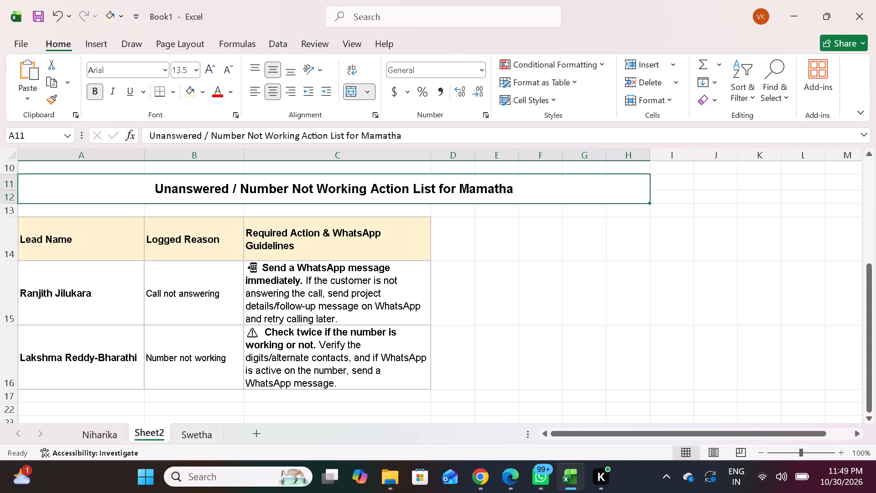
pyautogui.click(739, 243)
pyautogui.click(559, 195)
pyautogui.click(350, 91)
pyautogui.click(513, 229)
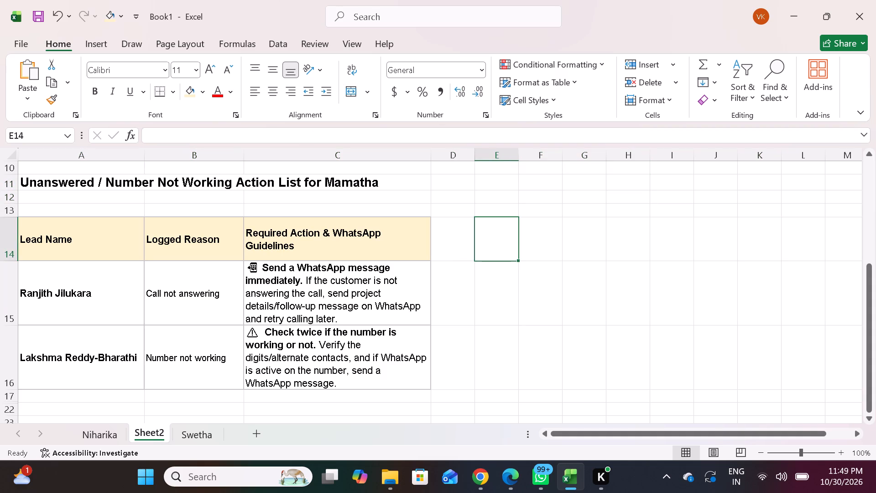
# Merge and center the action list title across A11:C12 to match the width of the table below.
pyautogui.doubleClick(399, 199)
pyautogui.moveTo(385, 187); pyautogui.dragTo(365, 186)
pyautogui.click(530, 209)
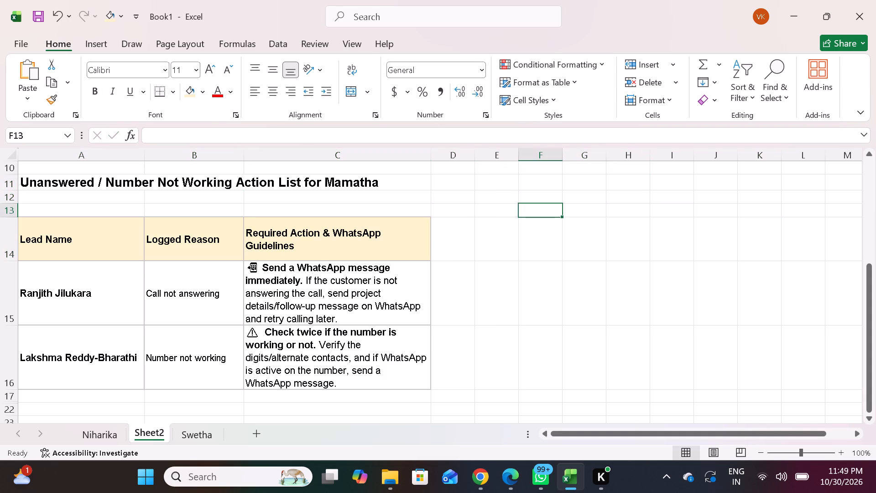
pyautogui.moveTo(427, 199); pyautogui.dragTo(71, 183)
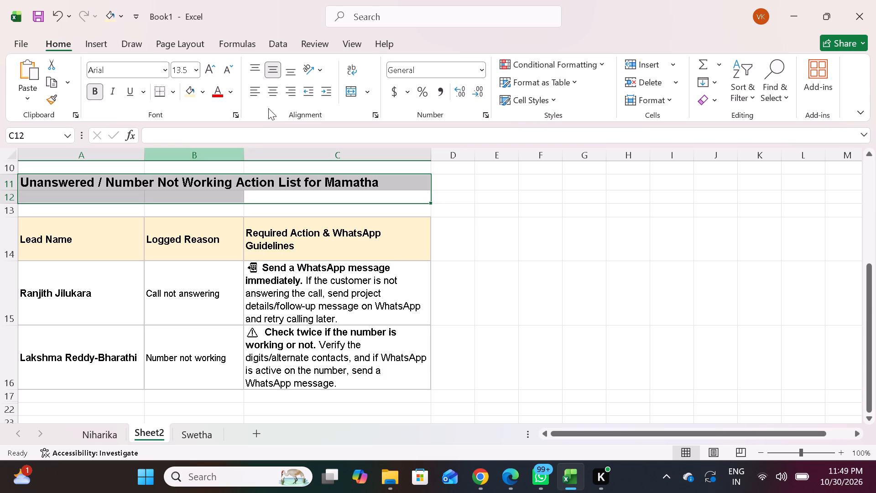
pyautogui.click(349, 92)
pyautogui.click(522, 220)
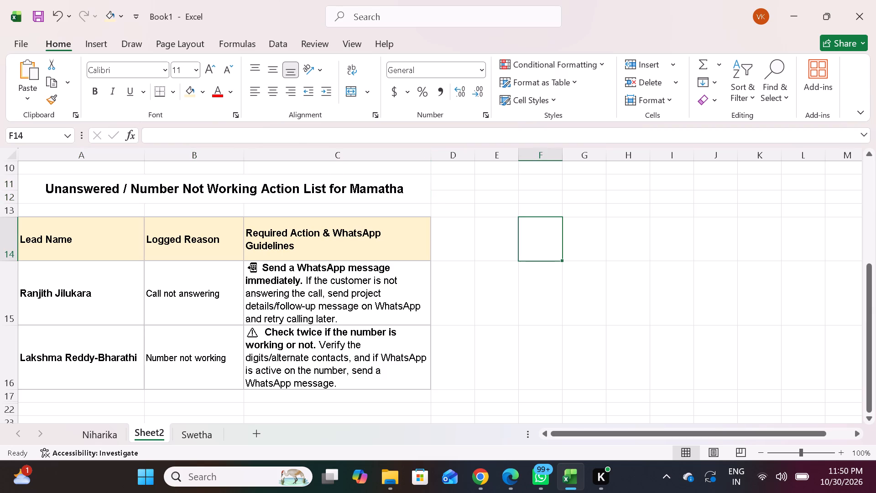
# Fill the merged action list title with the solid gold theme colour after trying light gold and gray.
pyautogui.click(352, 196)
pyautogui.click(197, 86)
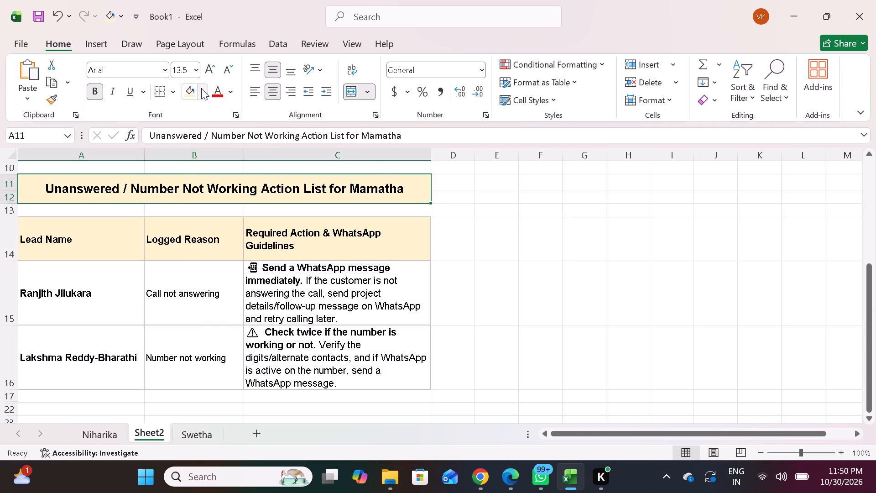
pyautogui.click(201, 88)
pyautogui.click(312, 157)
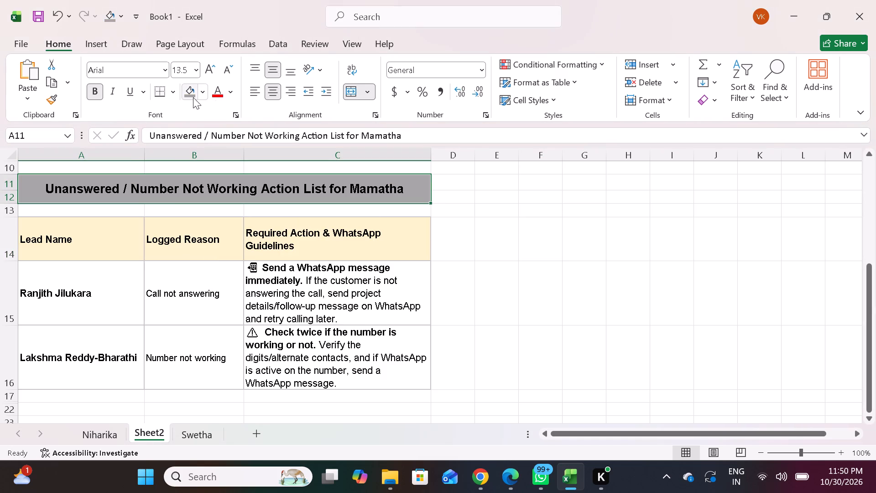
pyautogui.click(201, 96)
pyautogui.click(327, 163)
pyautogui.click(454, 189)
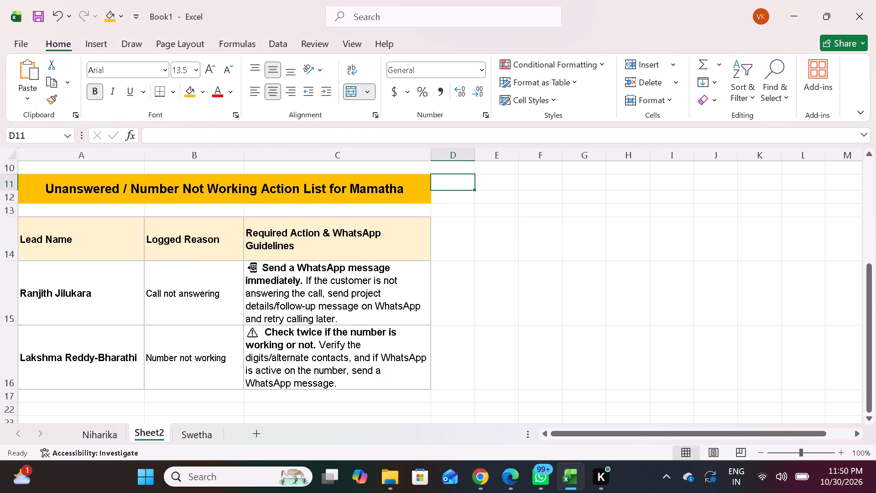
# Fill the two lead name cells A15:A16 in Mamatha's table with the lightest blue theme colour.
pyautogui.scroll(-1, 270, 257)
pyautogui.moveTo(75, 243); pyautogui.dragTo(101, 282)
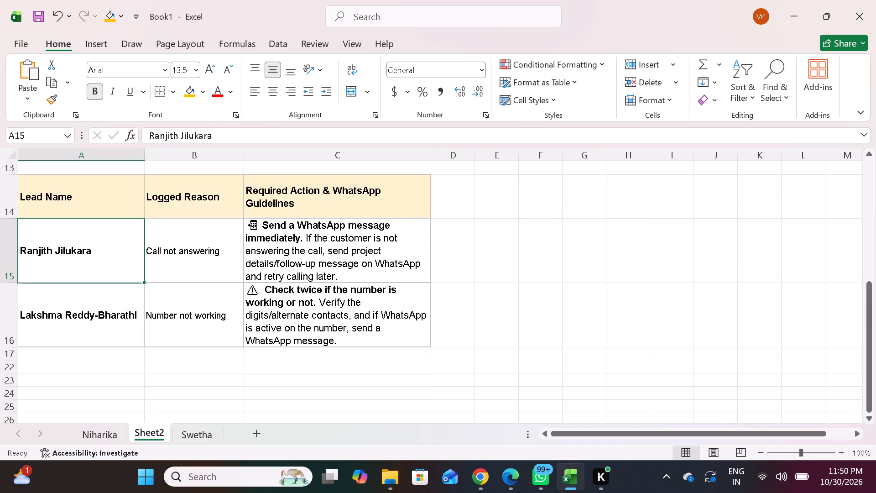
pyautogui.moveTo(101, 282); pyautogui.dragTo(104, 324)
pyautogui.click(203, 95)
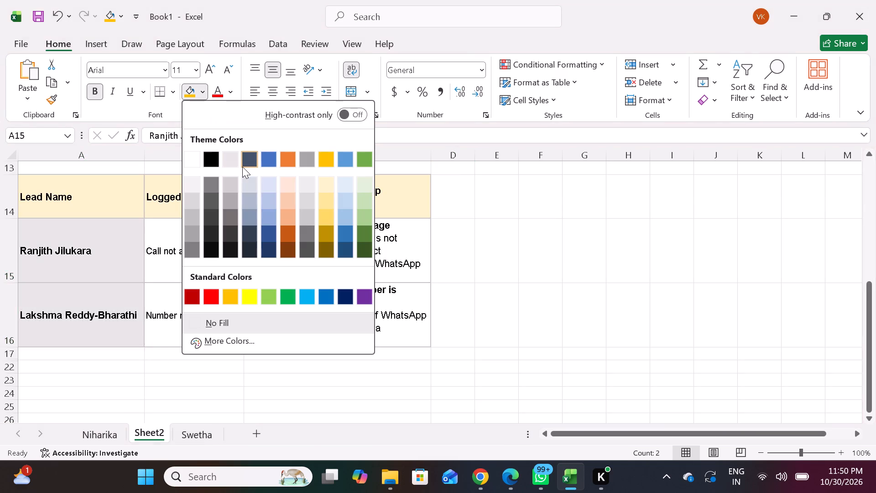
pyautogui.click(267, 187)
pyautogui.click(537, 247)
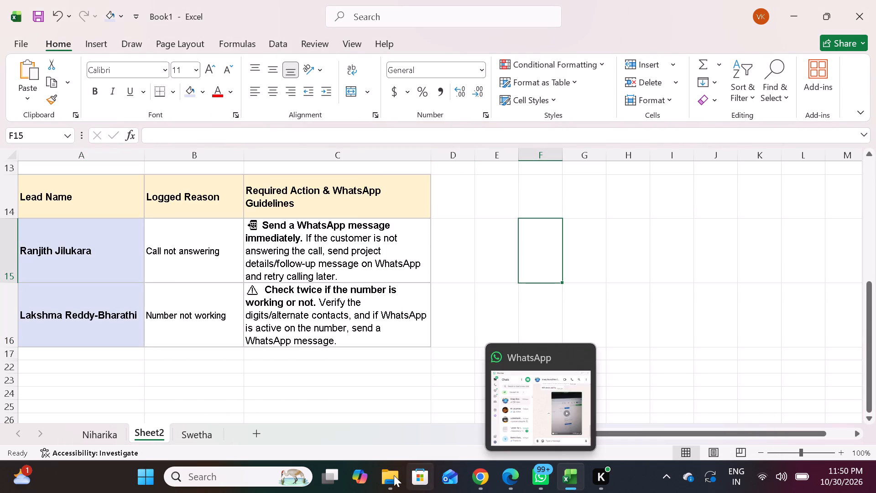
# Open Notepad and look through the lead overdues notes and the individual CRM user performance report template.
pyautogui.press('n')
pyautogui.press('o')
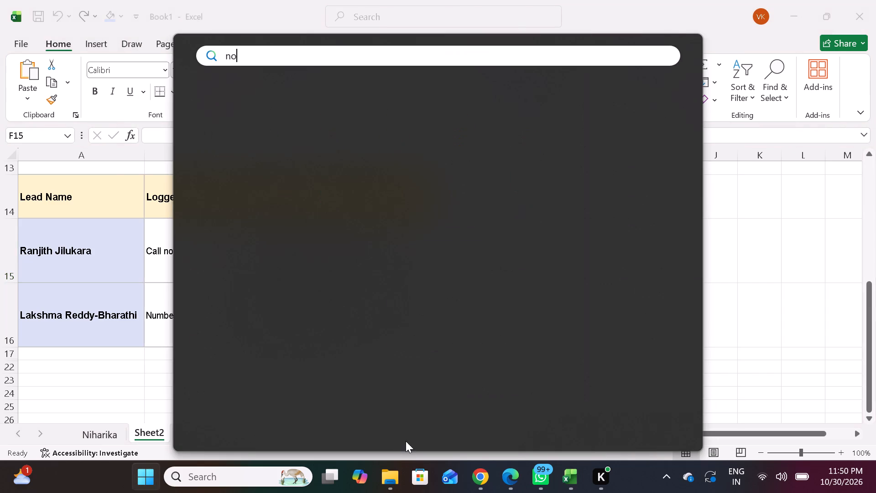
pyautogui.press('t')
pyautogui.press('Return')
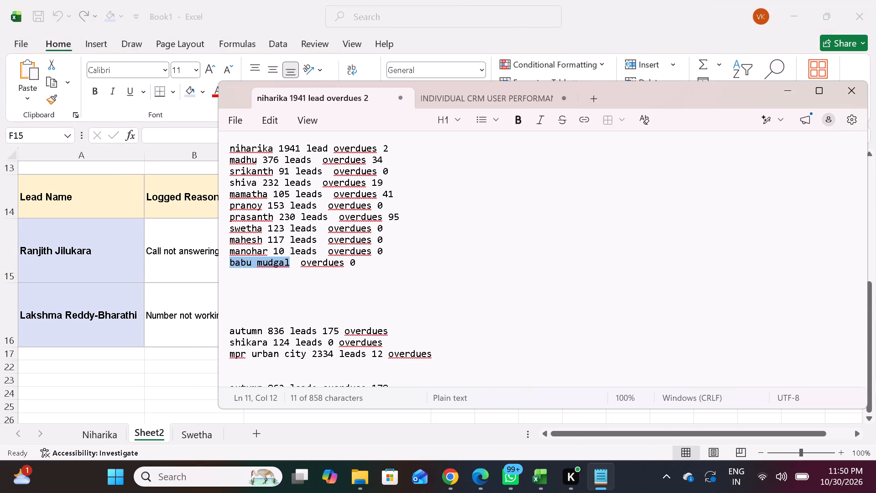
pyautogui.scroll(2, 334, 273)
pyautogui.click(564, 236)
pyautogui.moveTo(571, 233); pyautogui.dragTo(578, 232)
pyautogui.scroll(-2, 347, 253)
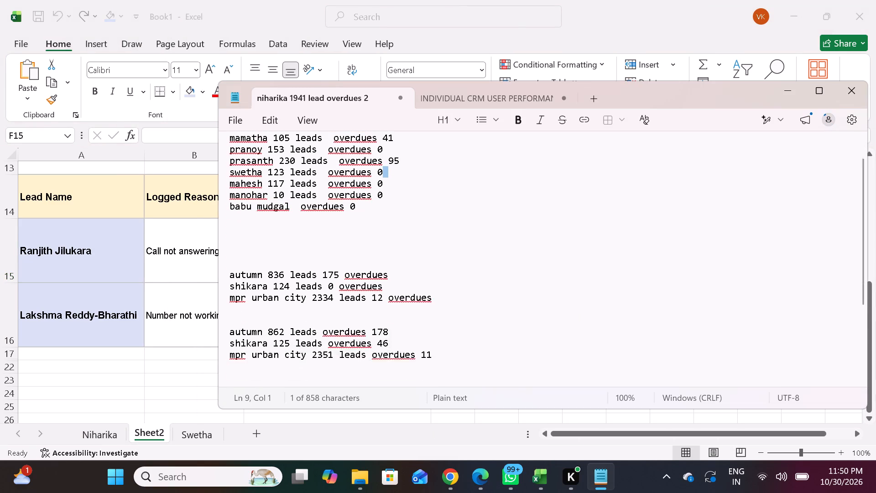
pyautogui.scroll(-4, 347, 253)
pyautogui.click(445, 101)
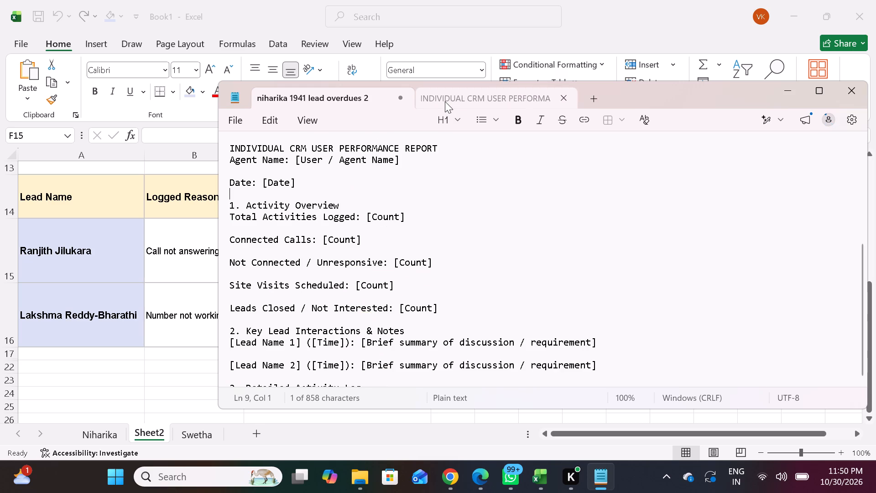
pyautogui.scroll(-4, 413, 239)
pyautogui.scroll(7, 413, 239)
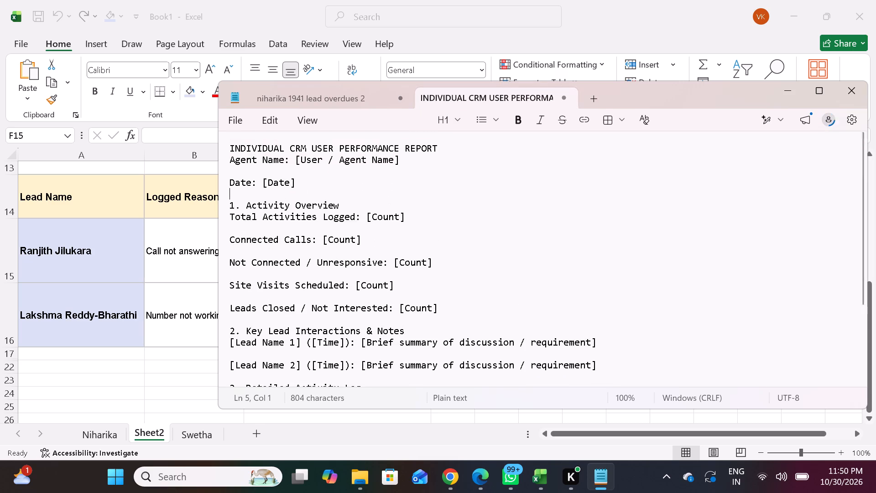